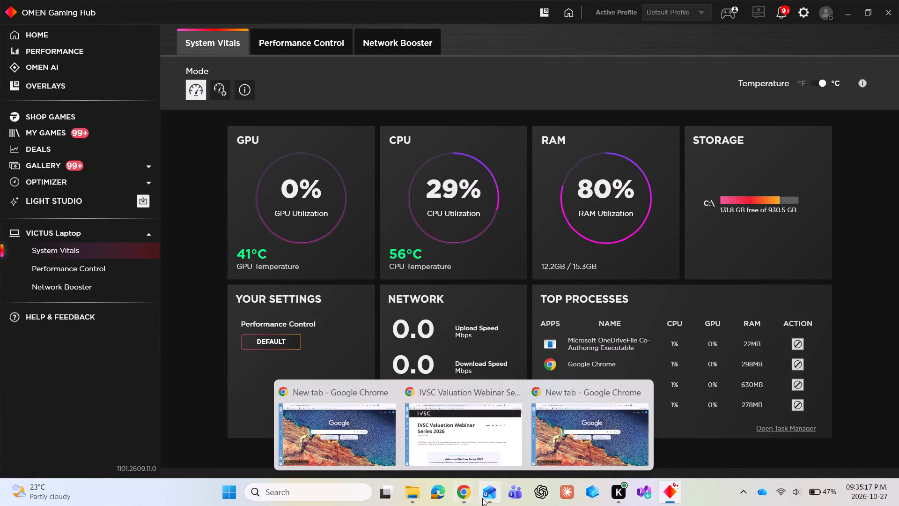
Switch to the Google Chrome window with the blank new tab and open its address field for a new entry.
{"action": "left_click", "coordinate": [331, 423]}
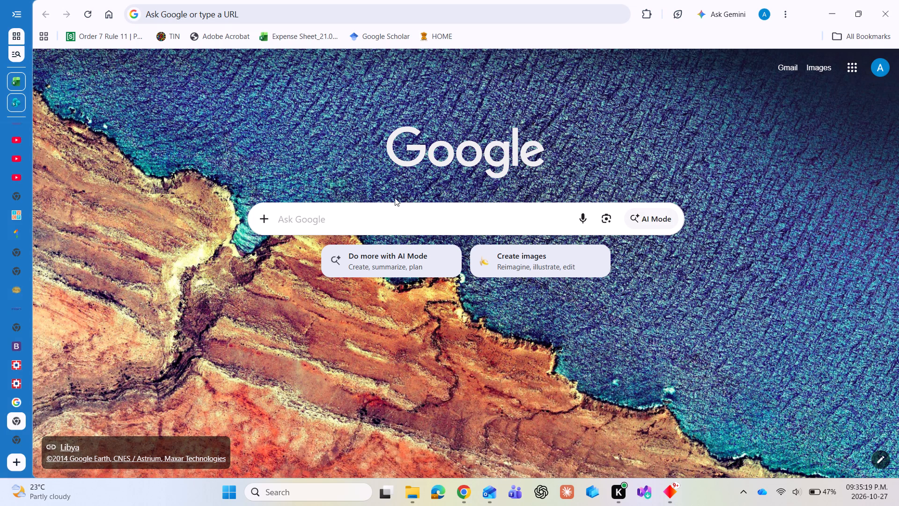
{"action": "left_click", "coordinate": [456, 10]}
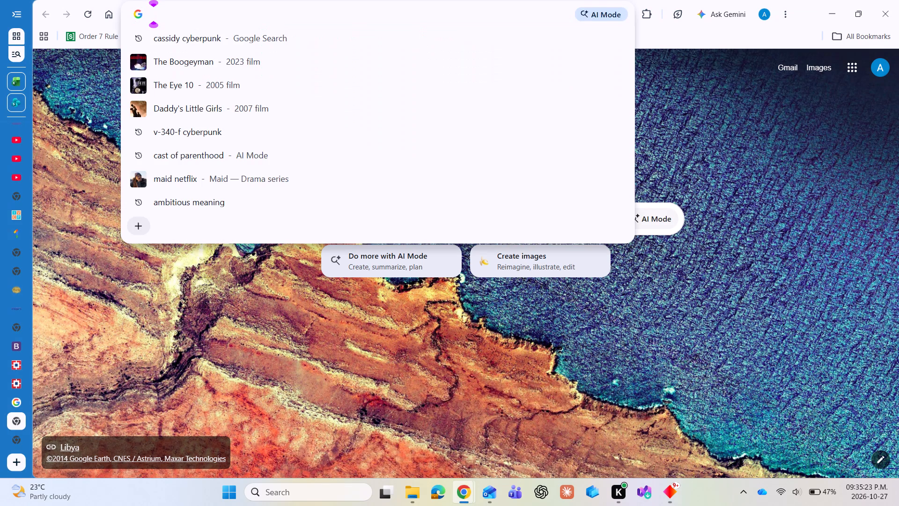
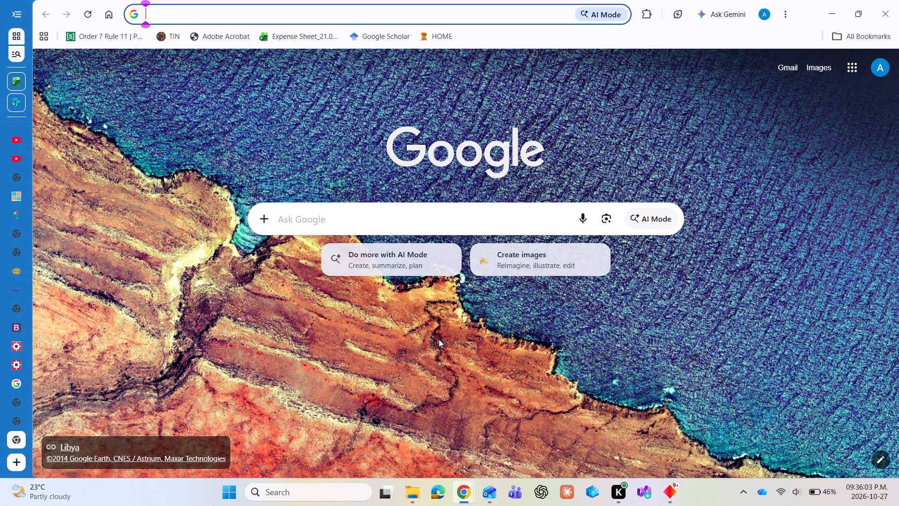
Search Google for the suggested query "annual report of a company in mca".
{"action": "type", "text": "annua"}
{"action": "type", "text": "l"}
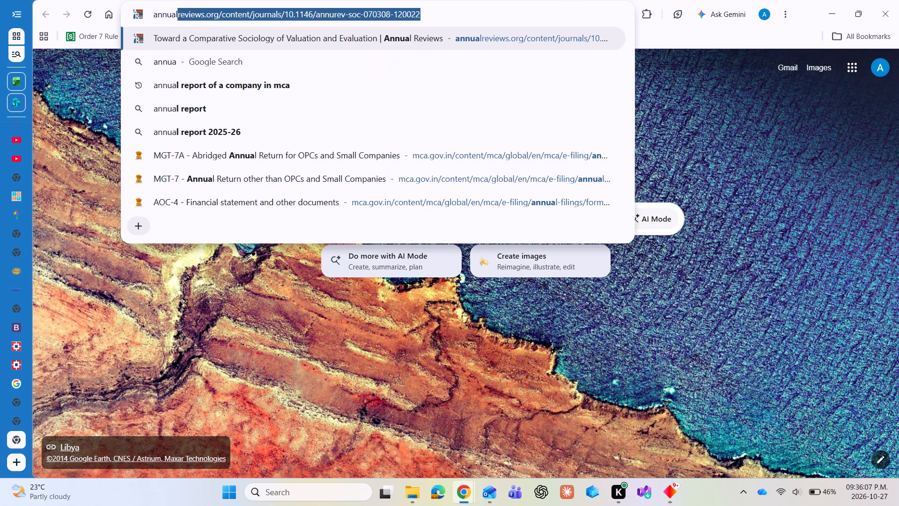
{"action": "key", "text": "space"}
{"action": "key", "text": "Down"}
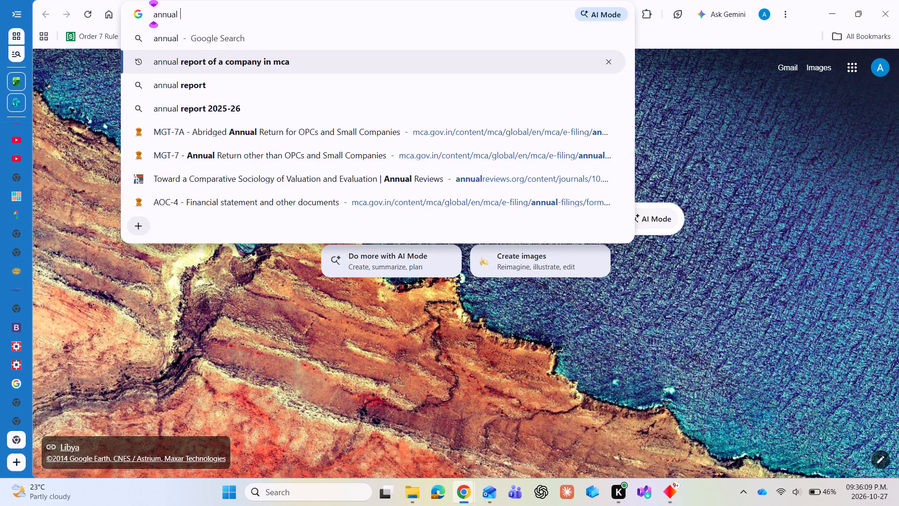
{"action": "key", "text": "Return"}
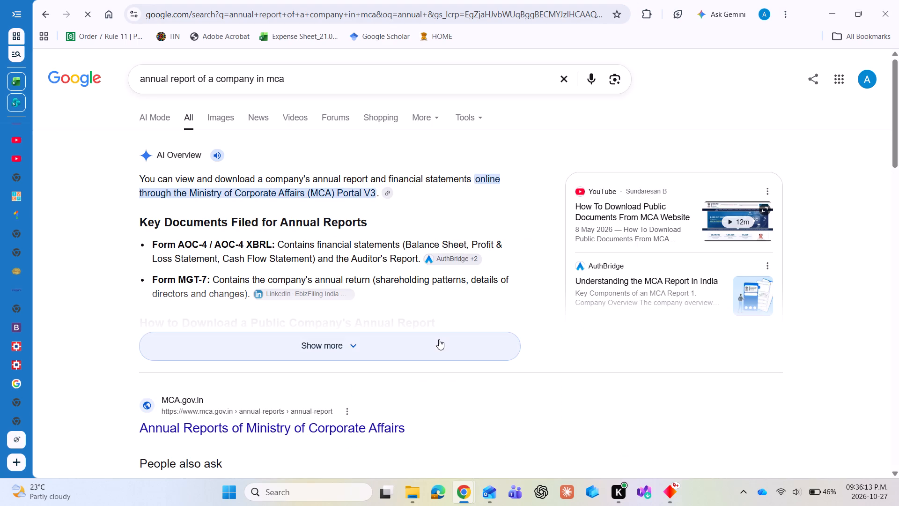
Expand the AI Overview on a company's annual report in MCA to show the full download instructions.
{"action": "left_click", "coordinate": [410, 344]}
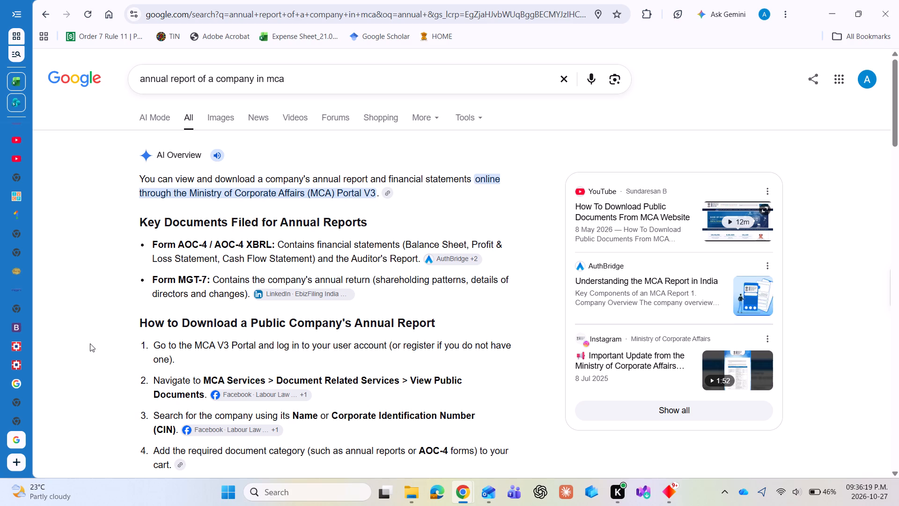
Load the mcadownload.com website in the first of the two empty tabs below the consolidated financial statement search.
{"action": "left_click", "coordinate": [18, 401]}
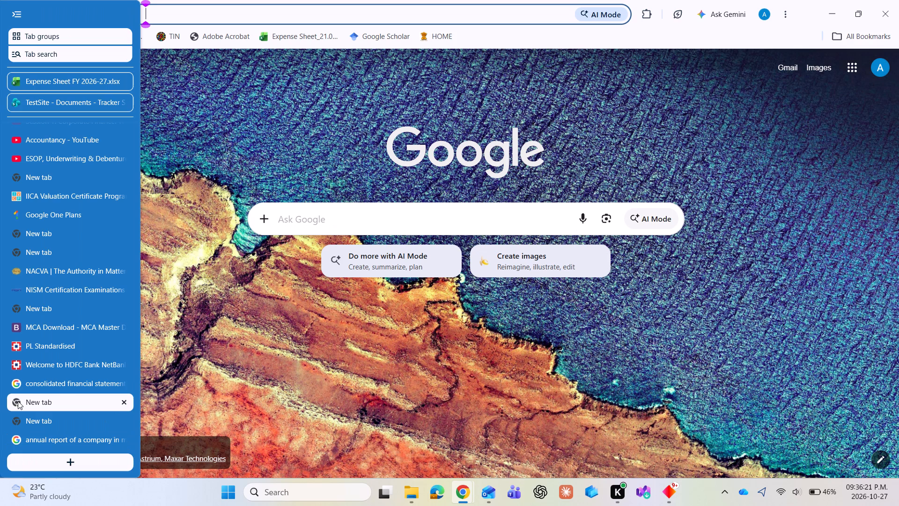
{"action": "type", "text": "mca"}
{"action": "key", "text": "Return"}
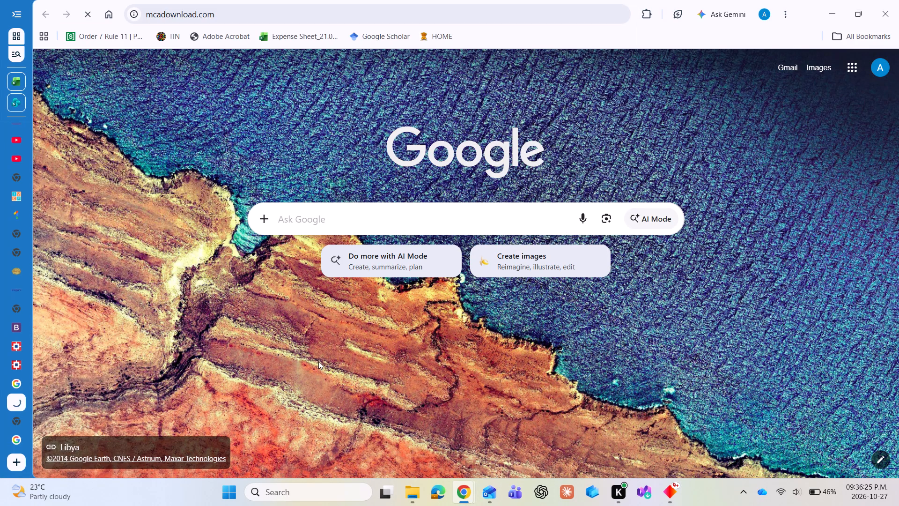
In the other empty tab, look up "mca do" and open the bookmarked eformDownloader site for downloading MCA documents.
{"action": "left_click", "coordinate": [23, 416]}
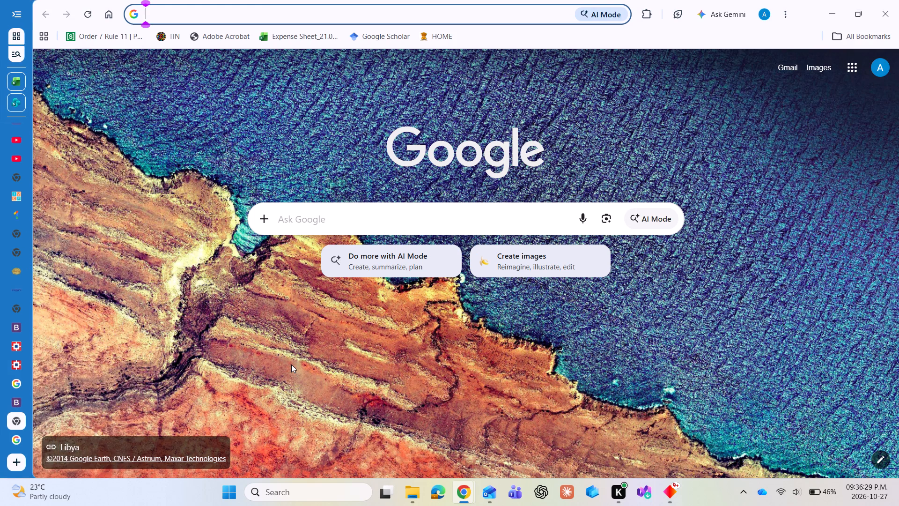
{"action": "type", "text": "mca do"}
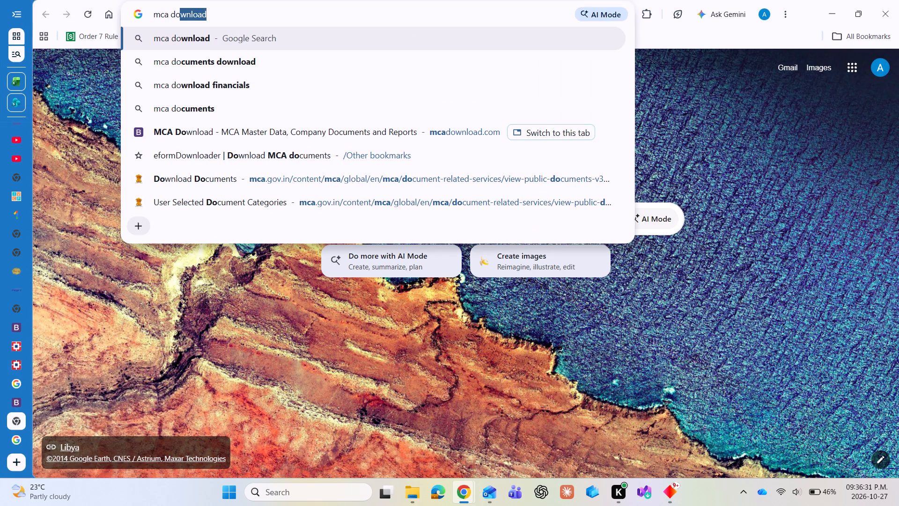
{"action": "key", "text": "Down"}
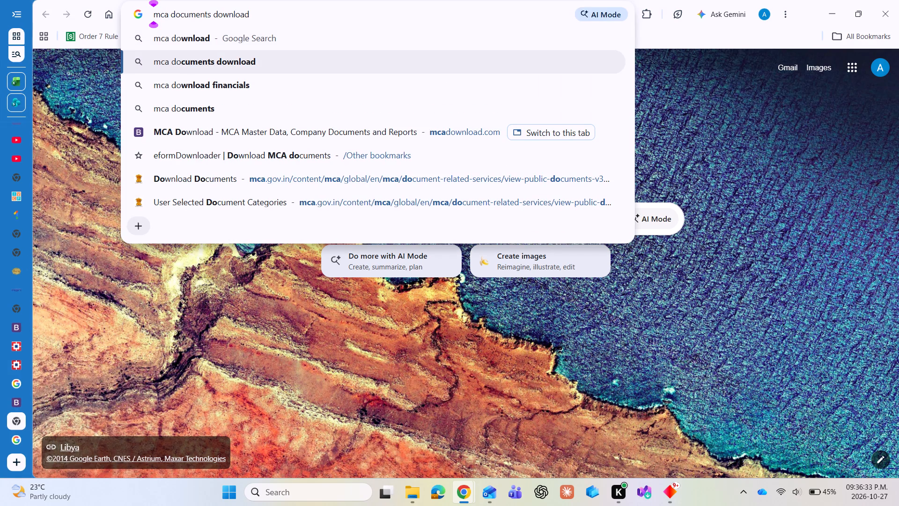
{"action": "key", "text": "Down"}
{"action": "key", "text": "Down"}
{"action": "key", "text": "Down"}
{"action": "key", "text": "Down"}
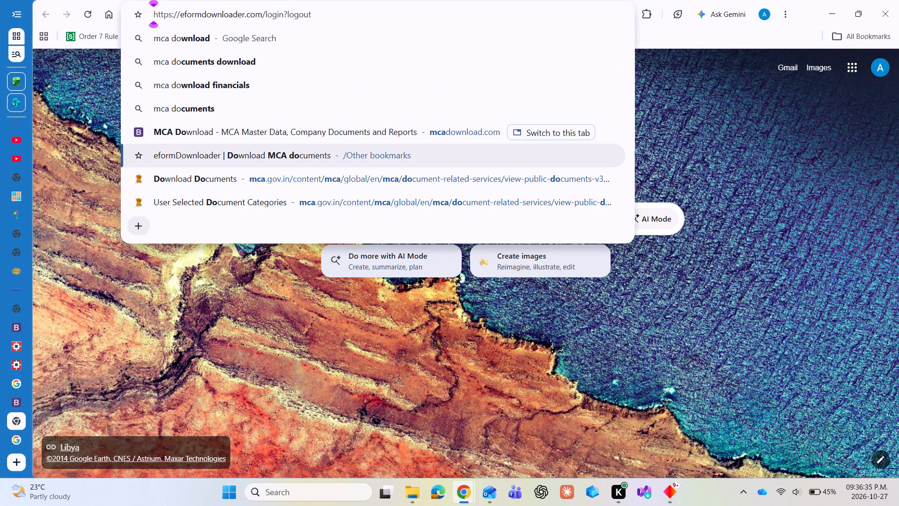
{"action": "key", "text": "Return"}
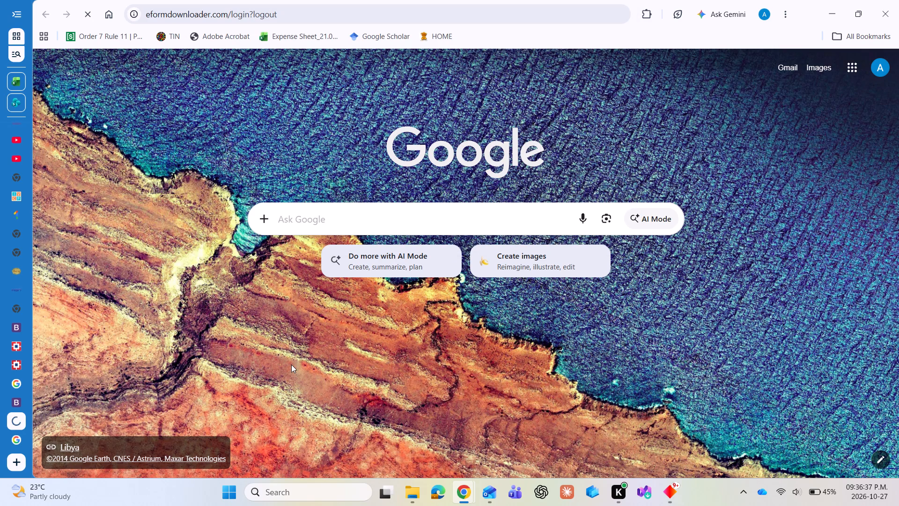
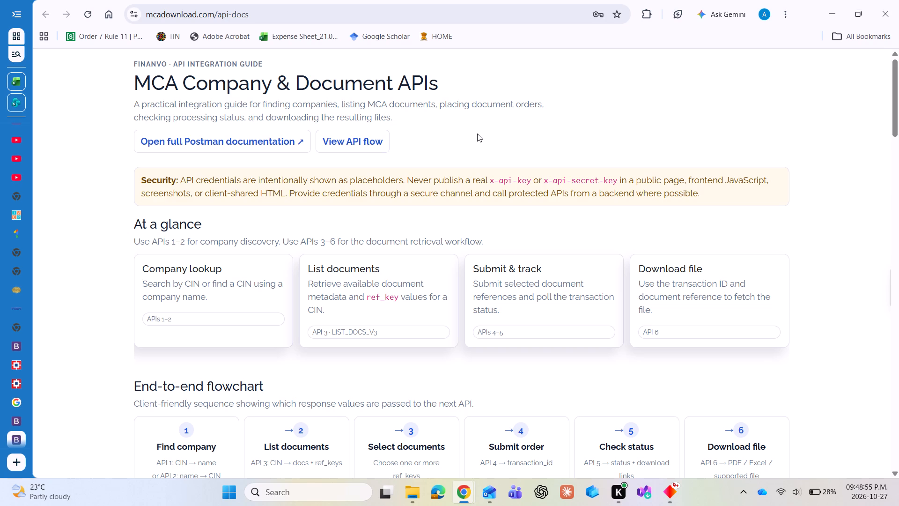
Read through the MCA Company & Document APIs integration guide, from the overview and flowchart to the integration notes at its end.
{"action": "scroll", "coordinate": [477, 134], "scroll_direction": "down", "scroll_amount": 2}
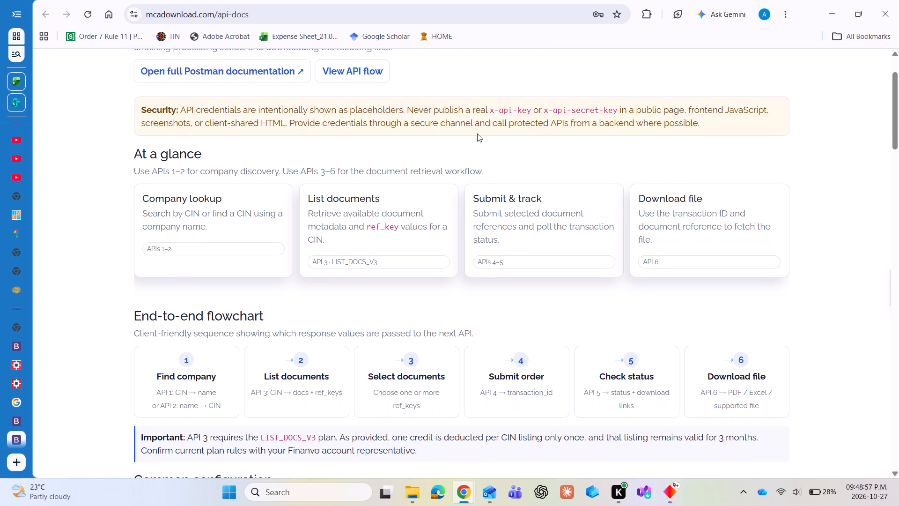
{"action": "scroll", "coordinate": [477, 134], "scroll_direction": "down", "scroll_amount": 1}
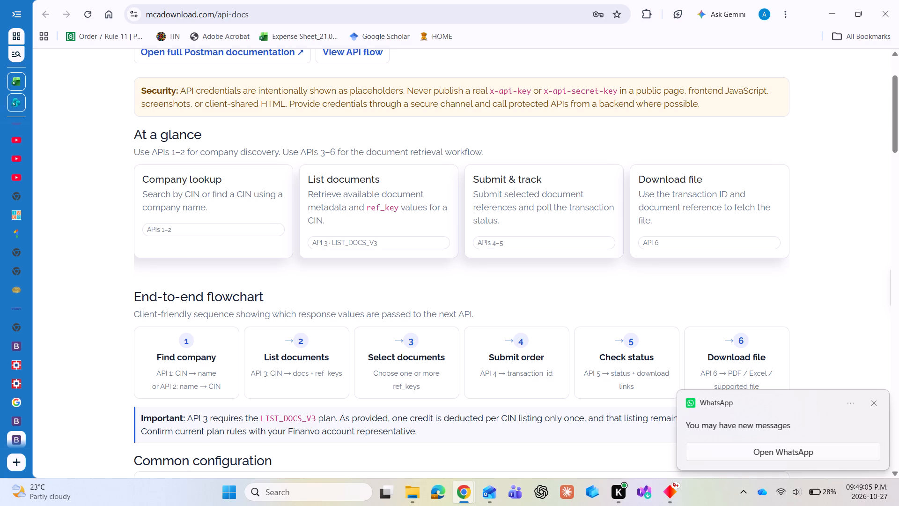
{"action": "scroll", "coordinate": [169, 228], "scroll_direction": "down", "scroll_amount": 2}
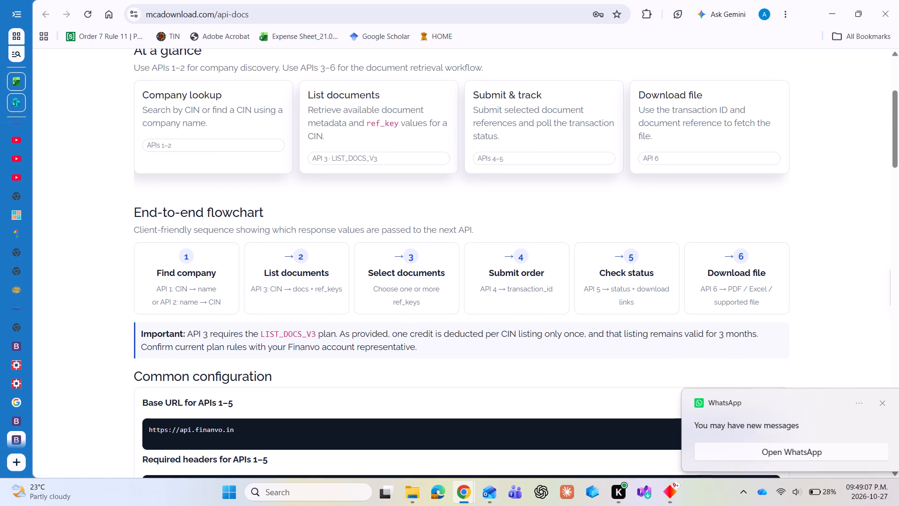
{"action": "scroll", "coordinate": [169, 228], "scroll_direction": "down", "scroll_amount": 2}
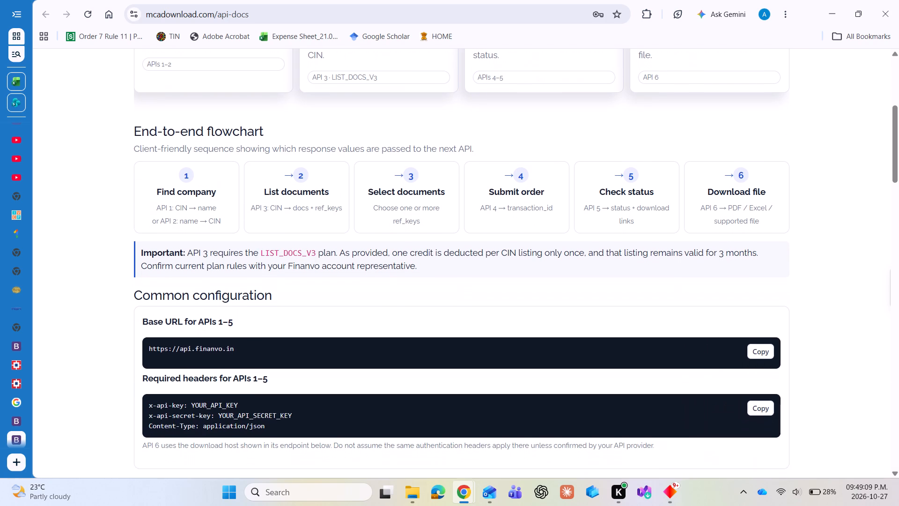
{"action": "scroll", "coordinate": [169, 228], "scroll_direction": "down", "scroll_amount": 4}
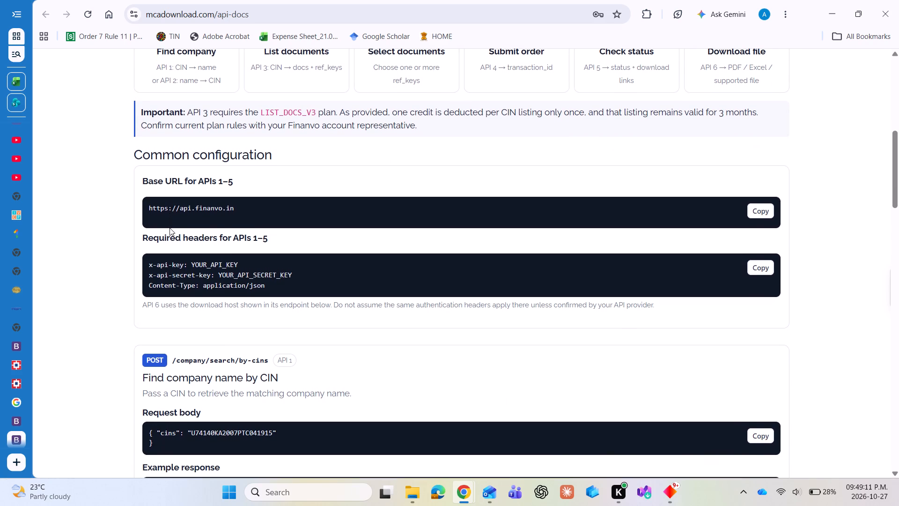
{"action": "scroll", "coordinate": [169, 228], "scroll_direction": "down", "scroll_amount": 3}
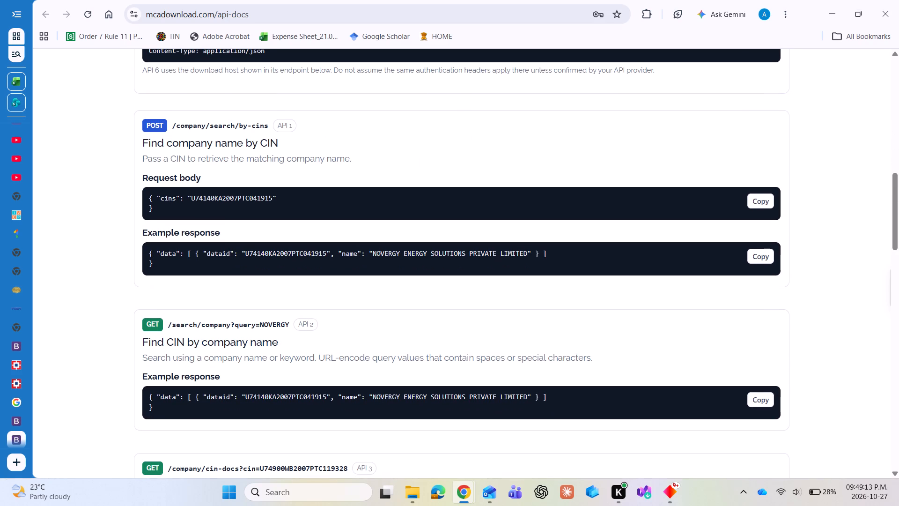
{"action": "scroll", "coordinate": [169, 228], "scroll_direction": "down", "scroll_amount": 4}
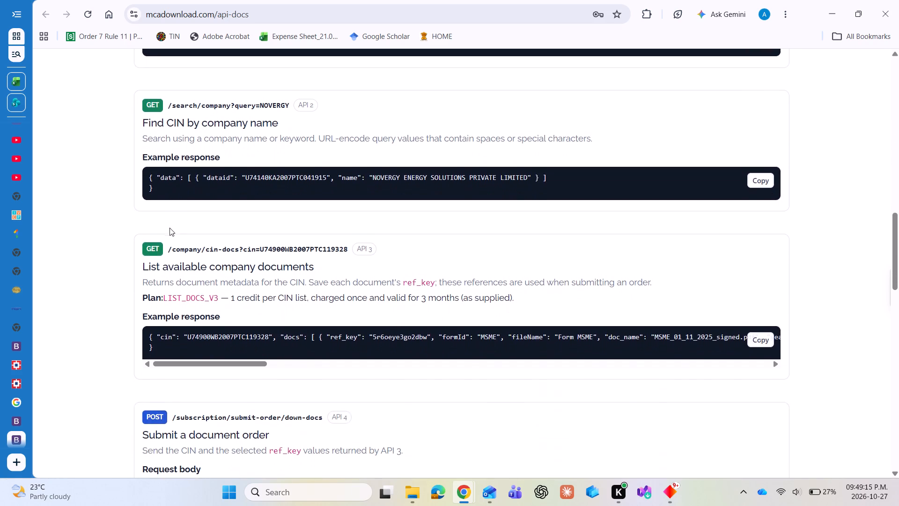
{"action": "scroll", "coordinate": [169, 228], "scroll_direction": "down", "scroll_amount": 6}
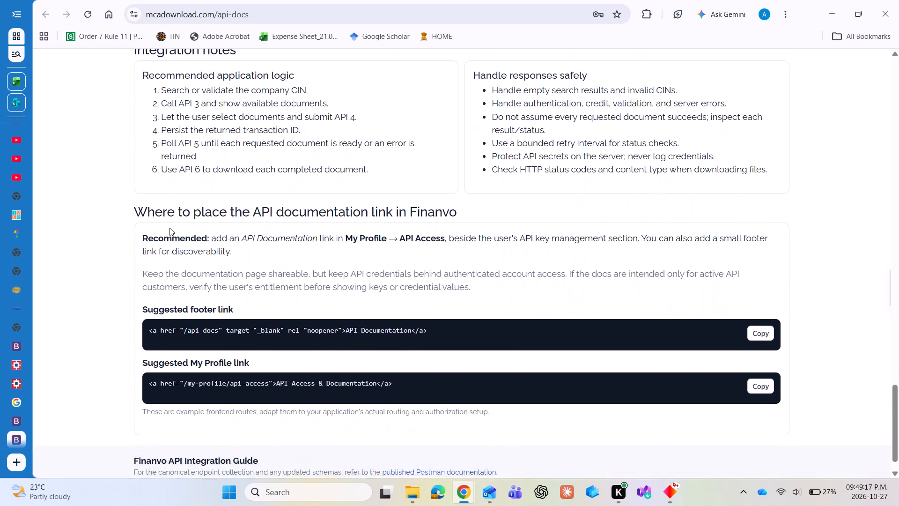
{"action": "scroll", "coordinate": [169, 228], "scroll_direction": "down", "scroll_amount": 3}
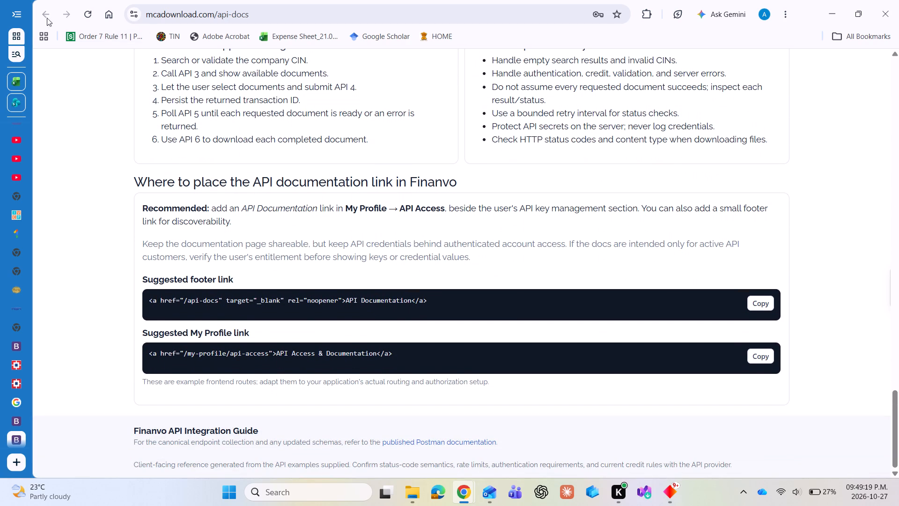
Return to the MCA Download tab, open its sign-in page and sign in with the saved account email and password.
{"action": "left_click", "coordinate": [71, 426]}
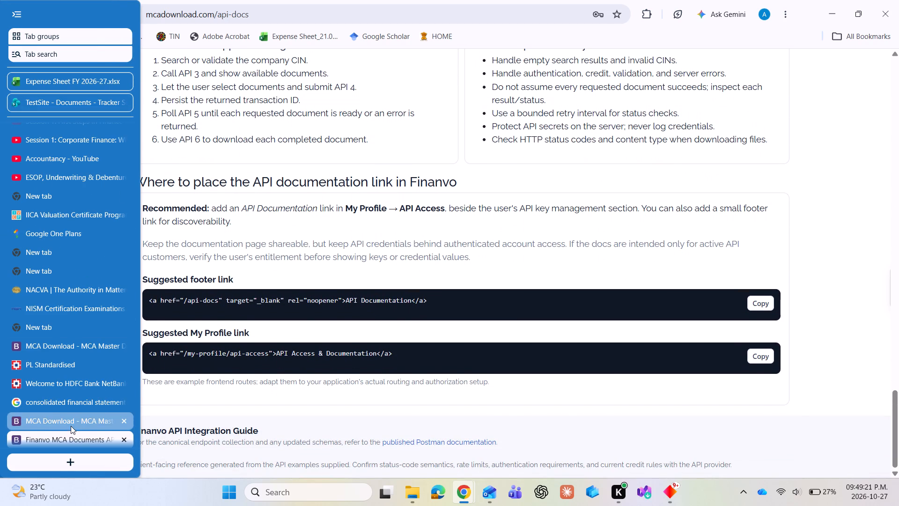
{"action": "left_click", "coordinate": [376, 242]}
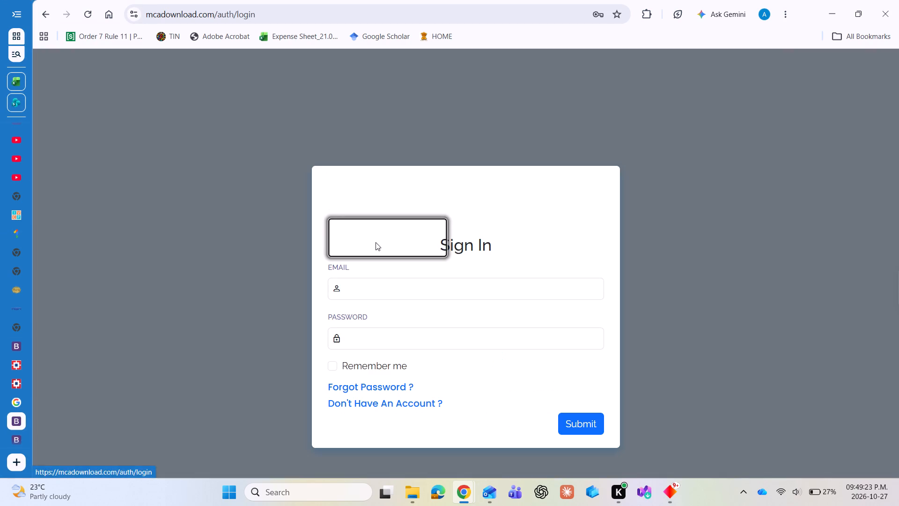
{"action": "left_click", "coordinate": [406, 286]}
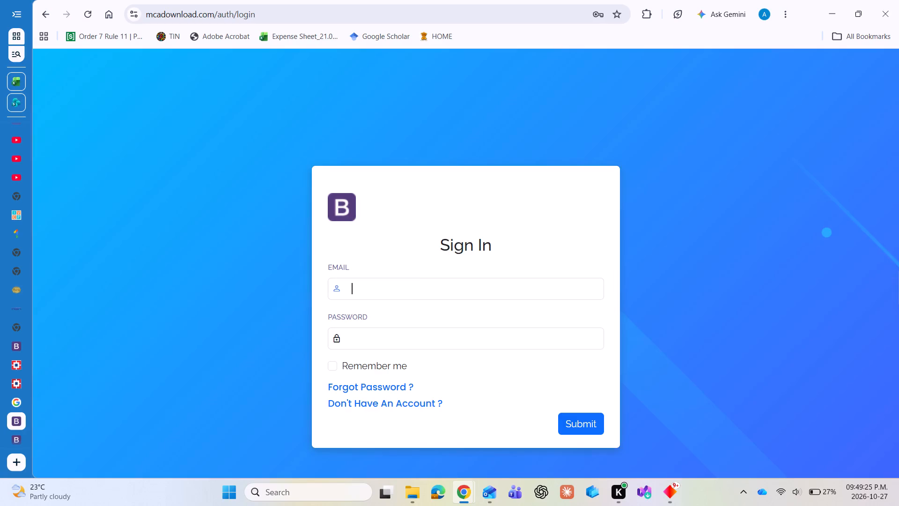
{"action": "left_click", "coordinate": [574, 422]}
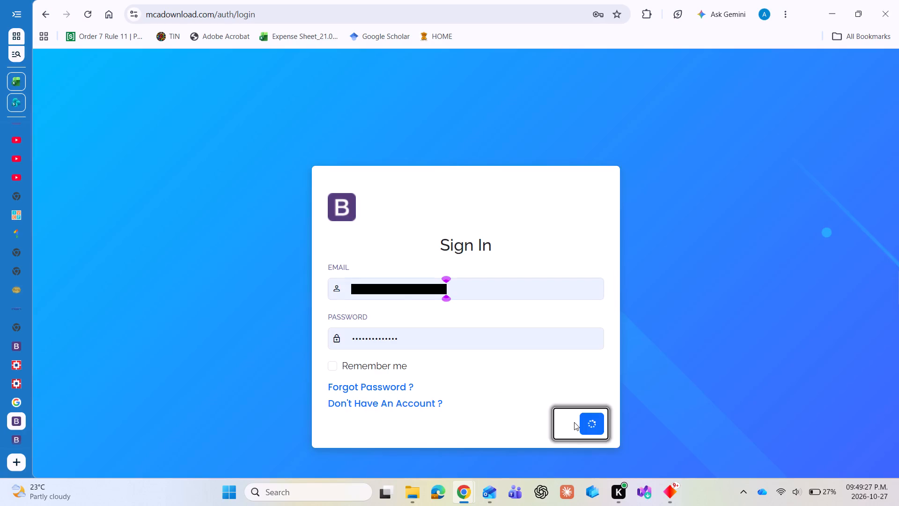
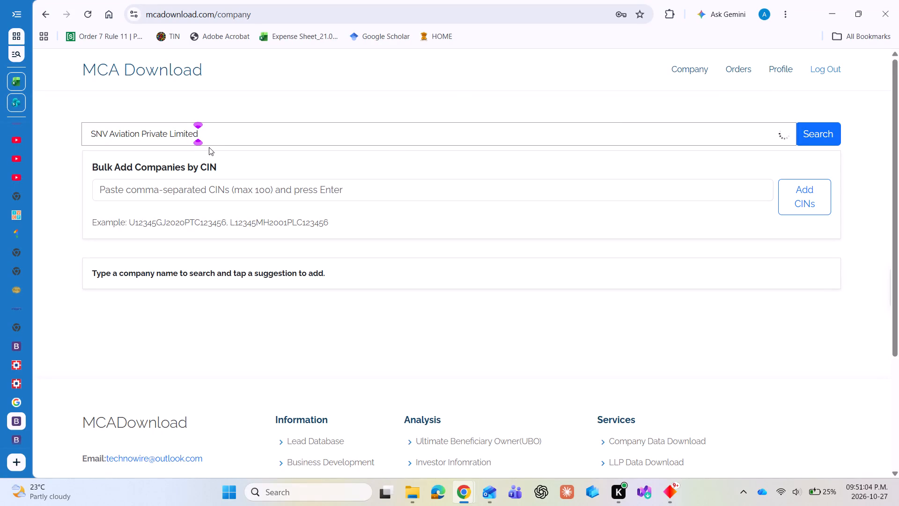
Add SNV AVIATION PRIVATE LIMITED to the document order from the company name suggestions.
{"action": "key", "text": "ctrl+a"}
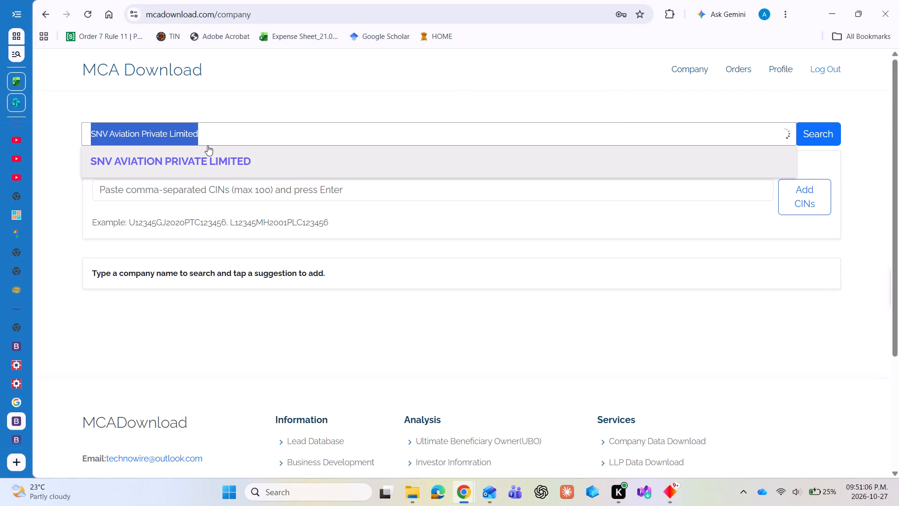
{"action": "left_click", "coordinate": [235, 159]}
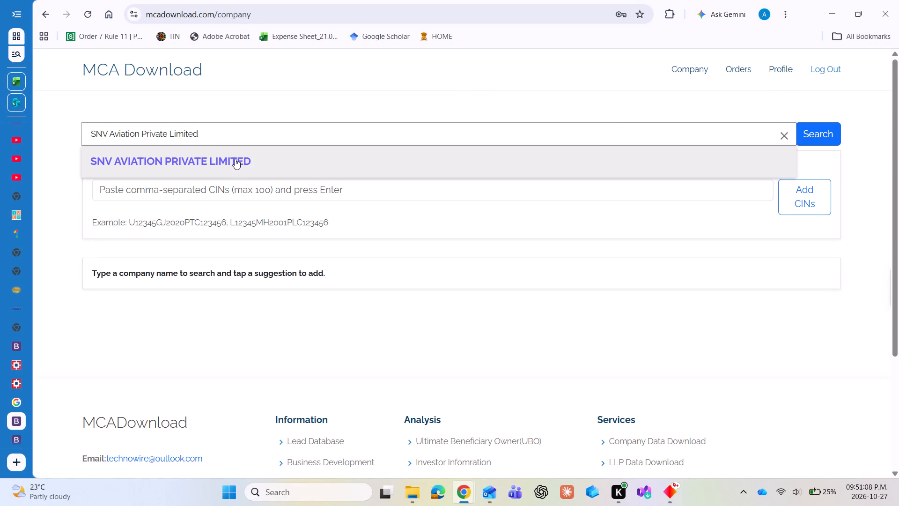
{"action": "left_click", "coordinate": [221, 160]}
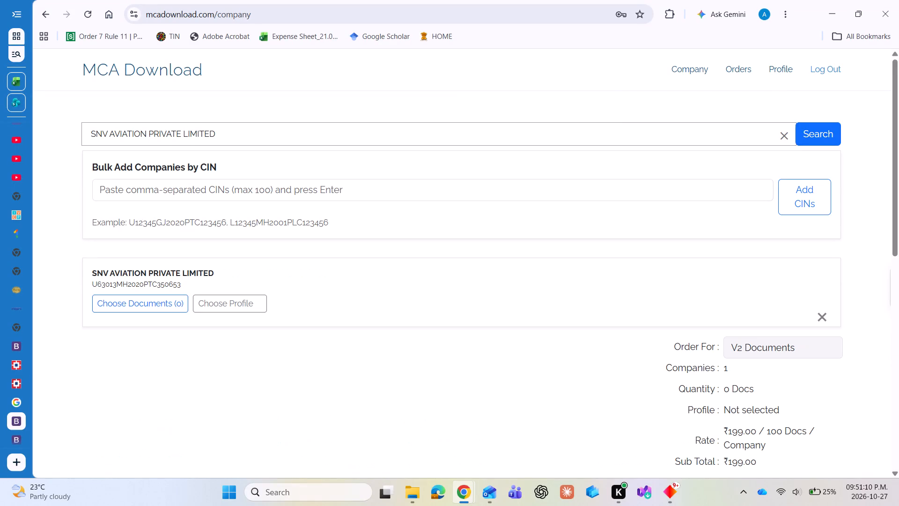
Assign the MSFL profile to the SNV AVIATION PRIVATE LIMITED order entry.
{"action": "left_click", "coordinate": [220, 303]}
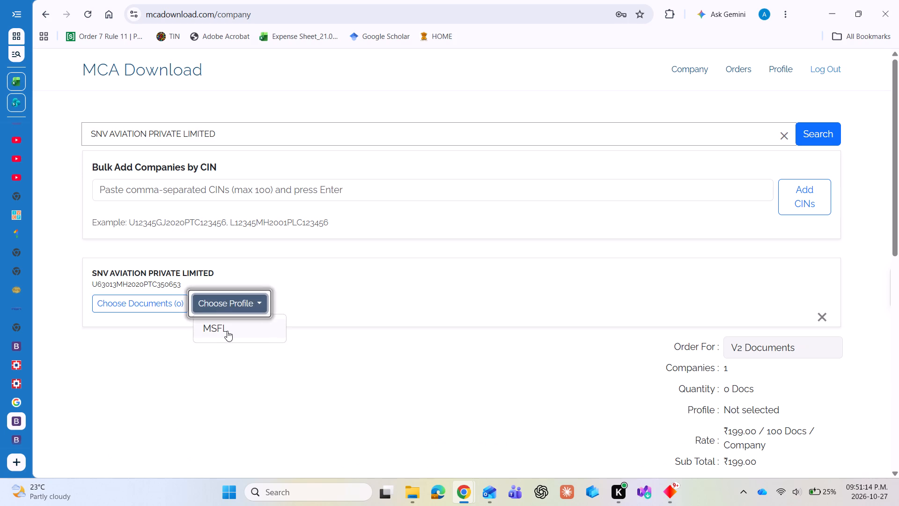
{"action": "left_click", "coordinate": [228, 331]}
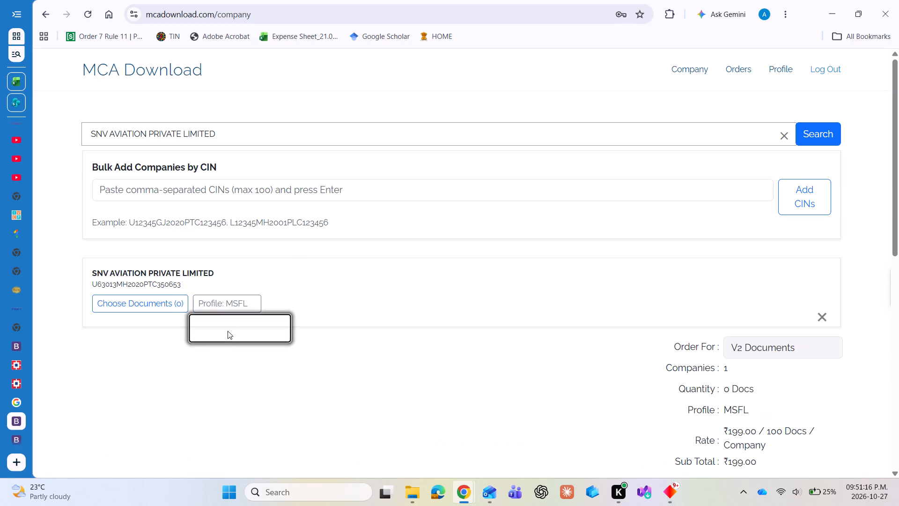
{"action": "left_click", "coordinate": [233, 298]}
{"action": "left_click", "coordinate": [235, 323]}
Select all filtered documents of SNV AVIATION PRIVATE LIMITED, across all categories, form IDs and years, for the order.
{"action": "left_click", "coordinate": [175, 305]}
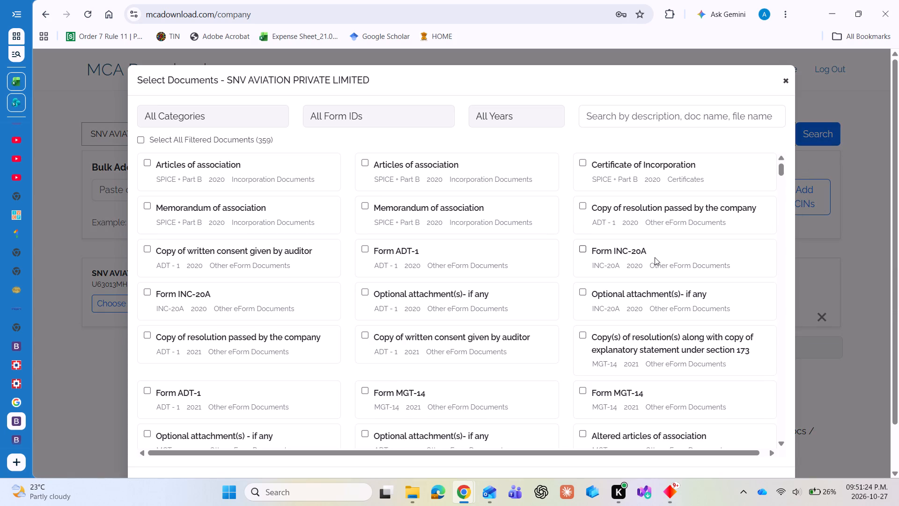
{"action": "scroll", "coordinate": [655, 257], "scroll_direction": "up", "scroll_amount": 1}
{"action": "left_click", "coordinate": [139, 140]}
{"action": "scroll", "coordinate": [267, 167], "scroll_direction": "down", "scroll_amount": 5}
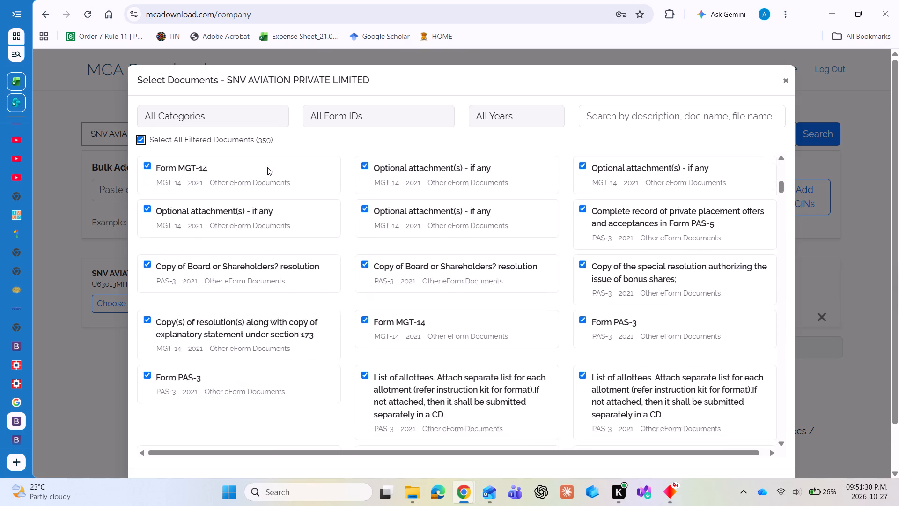
{"action": "scroll", "coordinate": [267, 167], "scroll_direction": "down", "scroll_amount": 6}
{"action": "scroll", "coordinate": [267, 167], "scroll_direction": "up", "scroll_amount": 17}
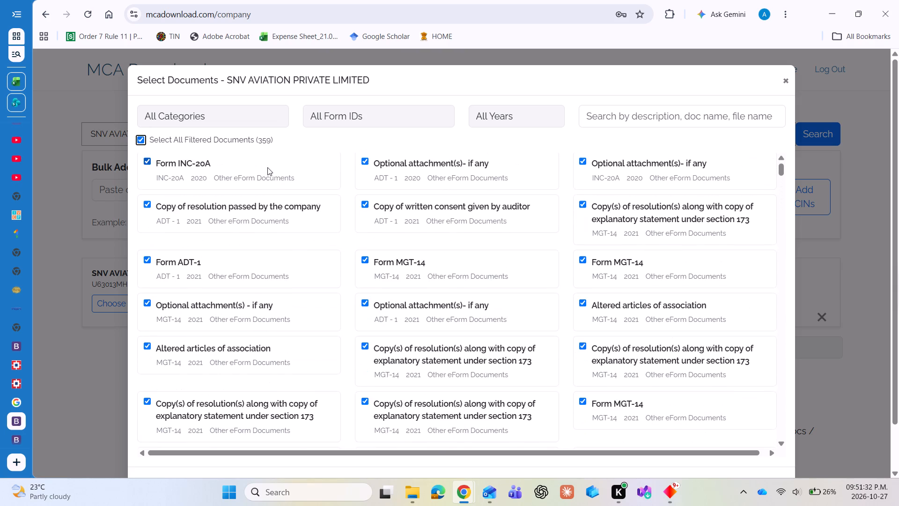
{"action": "scroll", "coordinate": [348, 242], "scroll_direction": "down", "scroll_amount": 5}
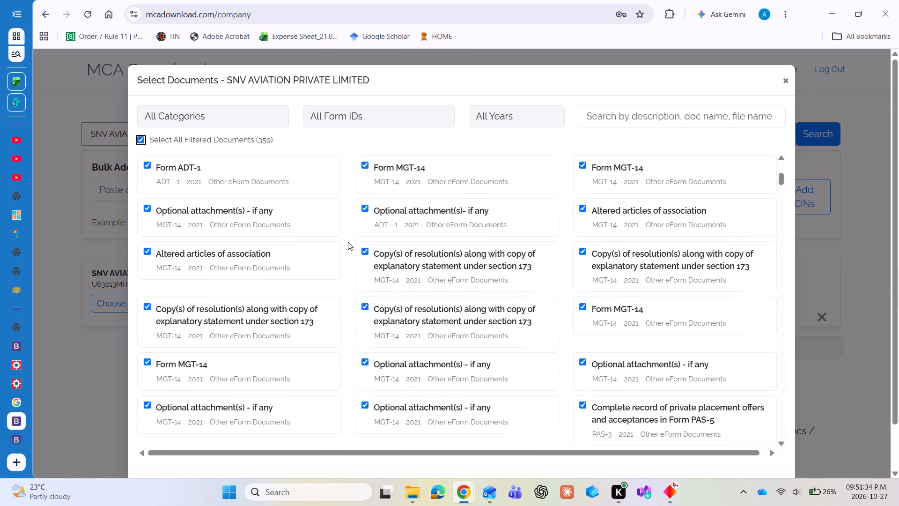
{"action": "scroll", "coordinate": [348, 242], "scroll_direction": "down", "scroll_amount": 14}
{"action": "scroll", "coordinate": [348, 242], "scroll_direction": "down", "scroll_amount": 13}
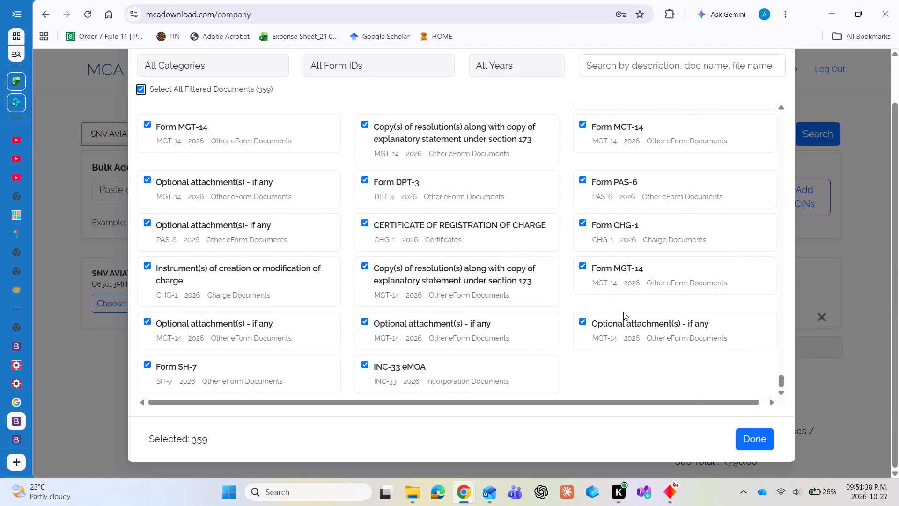
{"action": "left_click", "coordinate": [748, 445]}
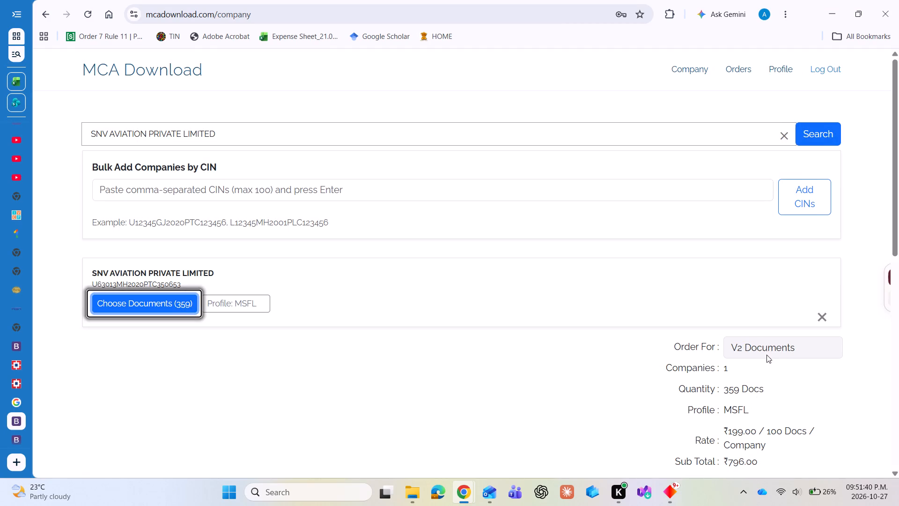
Set the order type to V3 Documents.
{"action": "left_click", "coordinate": [767, 354]}
{"action": "left_click", "coordinate": [767, 382]}
{"action": "left_click", "coordinate": [444, 351]}
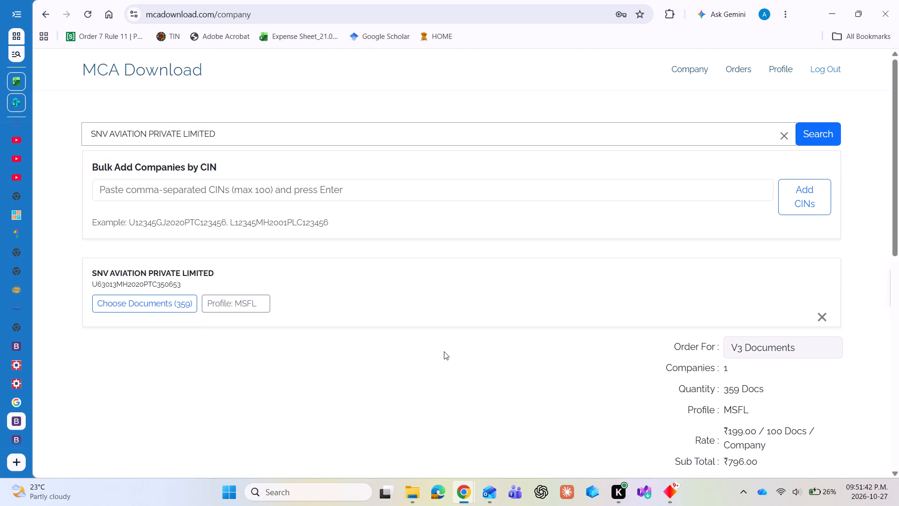
Reopen the company's document selection to check which documents are selected under the V3 order, keeping the selection as it is.
{"action": "left_click", "coordinate": [187, 299]}
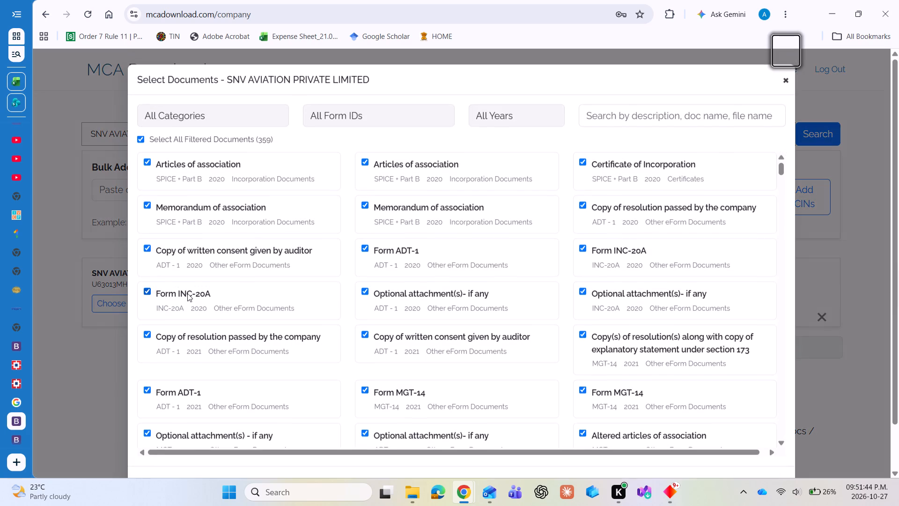
{"action": "scroll", "coordinate": [214, 181], "scroll_direction": "up", "scroll_amount": 3}
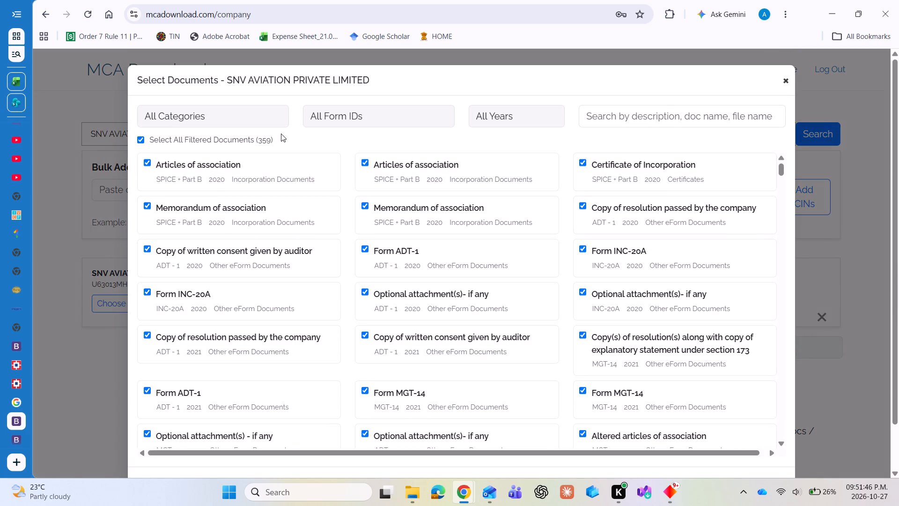
{"action": "scroll", "coordinate": [322, 134], "scroll_direction": "down", "scroll_amount": 5}
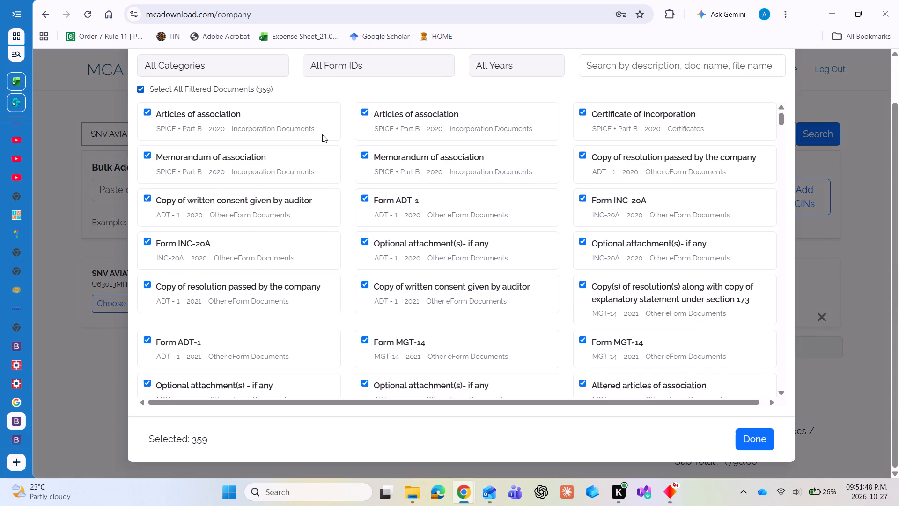
{"action": "left_click", "coordinate": [750, 439]}
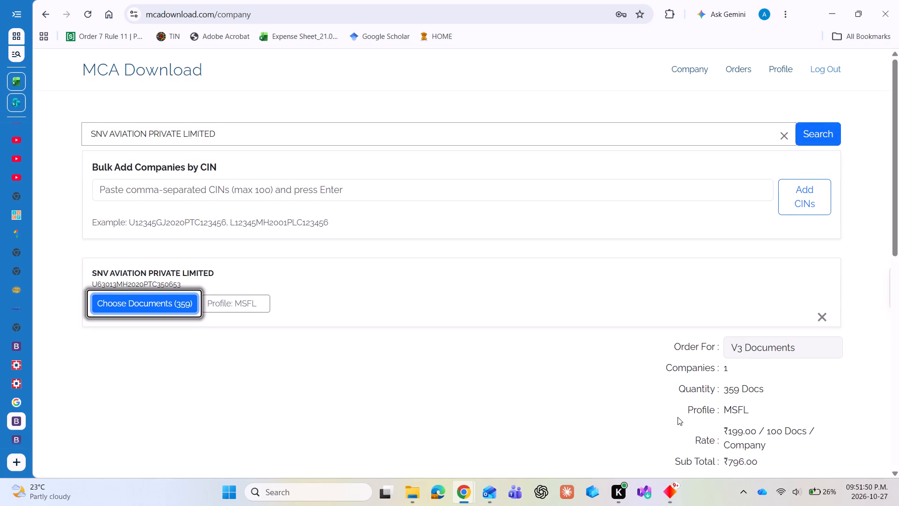
Review the order summary for the SNV AVIATION PRIVATE LIMITED V3 documents, including rate, GST, total and payment options.
{"action": "scroll", "coordinate": [678, 417], "scroll_direction": "down", "scroll_amount": 5}
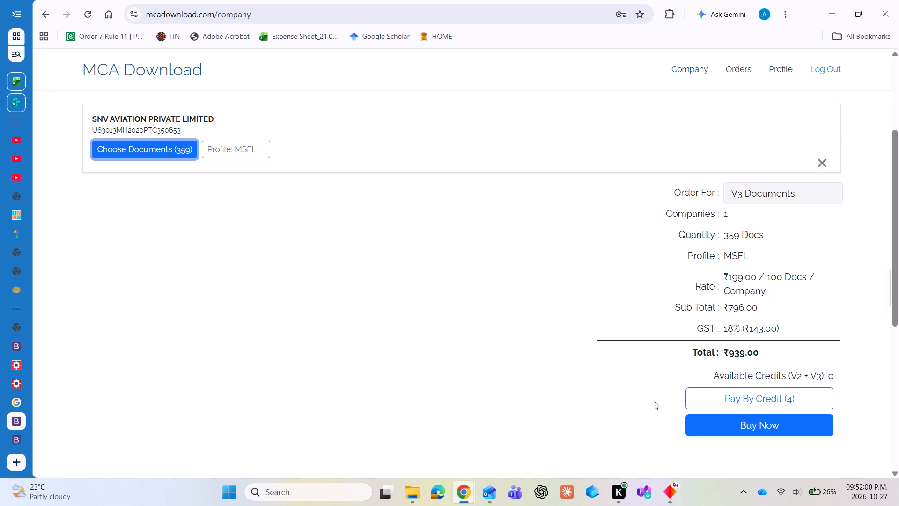
{"action": "scroll", "coordinate": [640, 352], "scroll_direction": "up", "scroll_amount": 4}
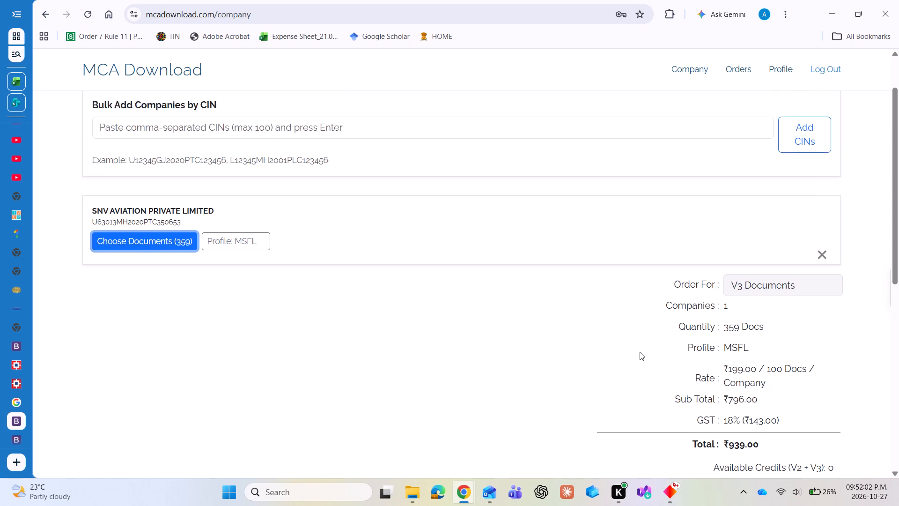
{"action": "scroll", "coordinate": [640, 352], "scroll_direction": "up", "scroll_amount": 2}
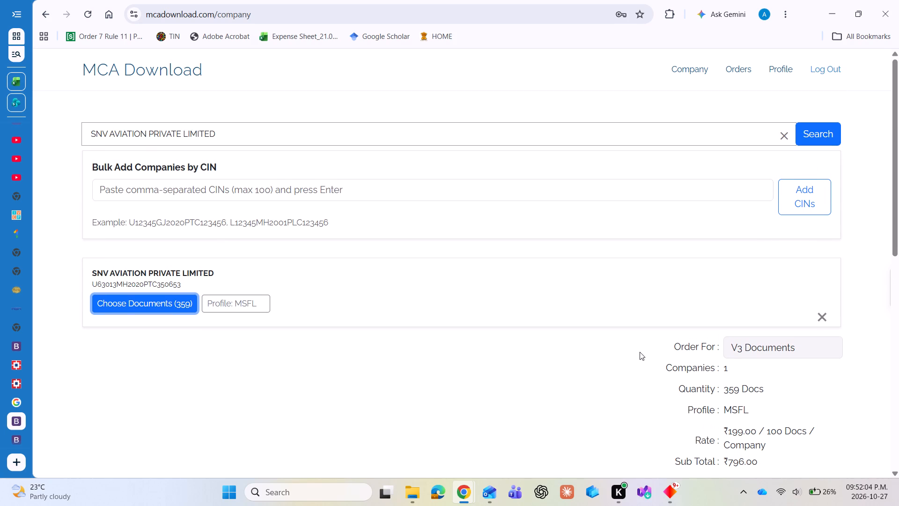
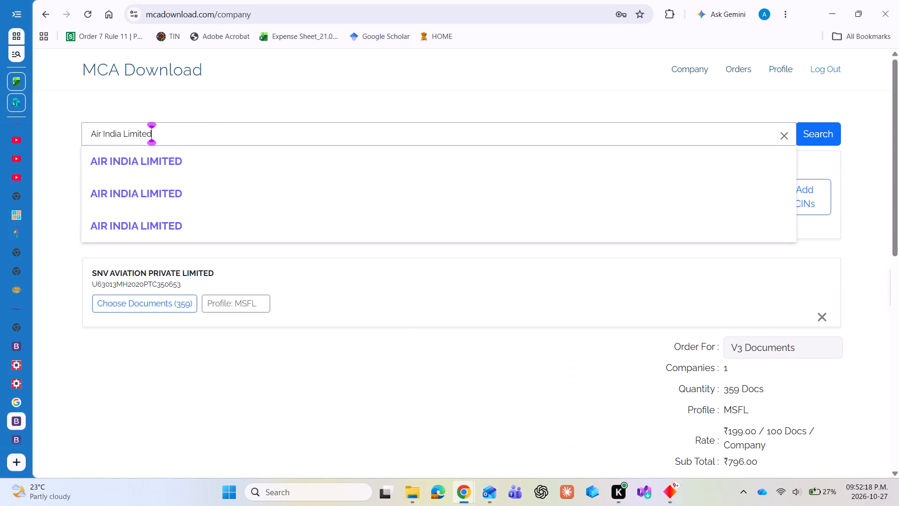
{"action": "left_click", "coordinate": [302, 156]}
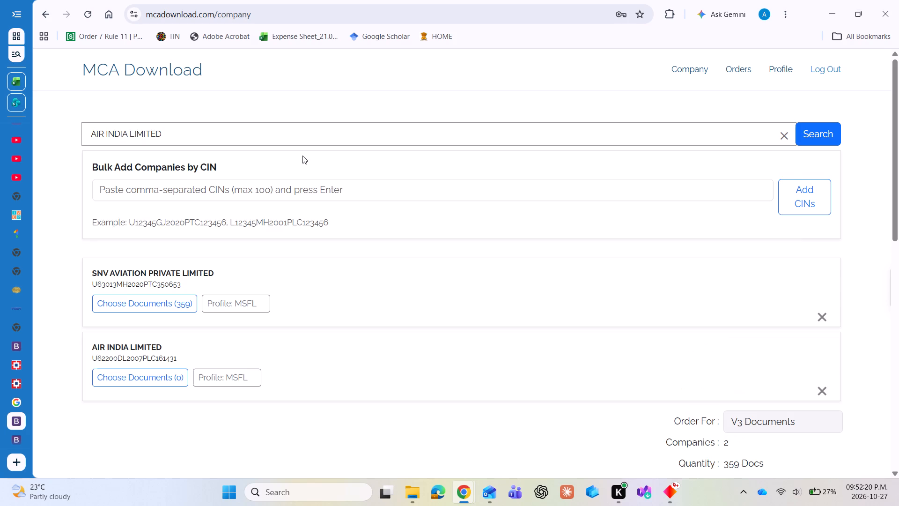
{"action": "left_click", "coordinate": [281, 135]}
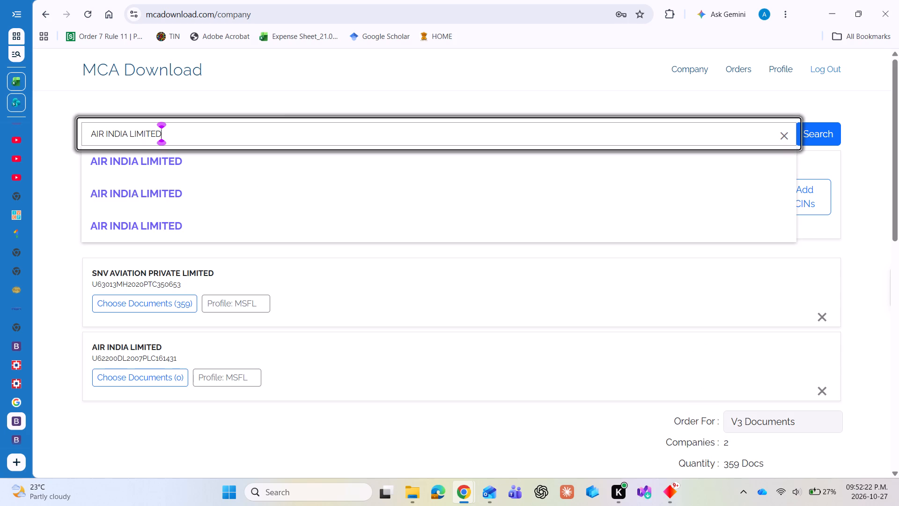
{"action": "left_click", "coordinate": [265, 189]}
{"action": "left_click", "coordinate": [270, 142]}
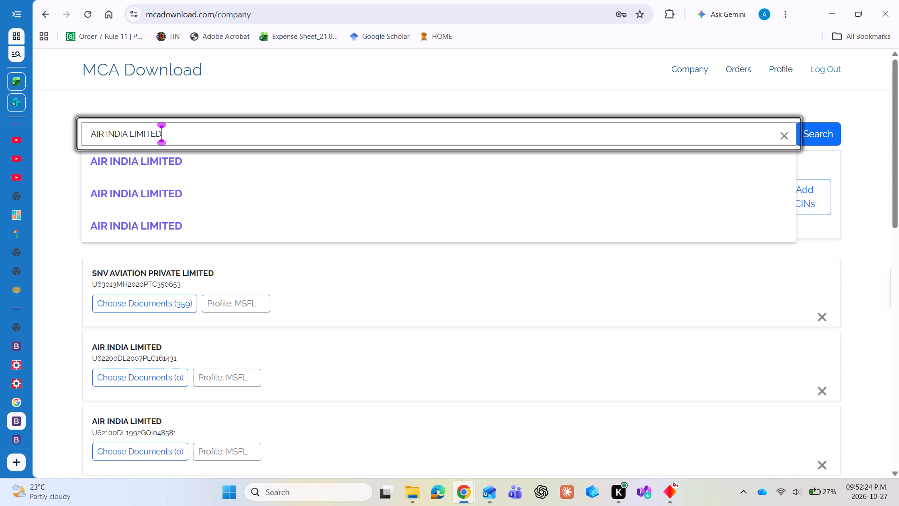
{"action": "left_click", "coordinate": [270, 223]}
{"action": "scroll", "coordinate": [339, 210], "scroll_direction": "down", "scroll_amount": 1}
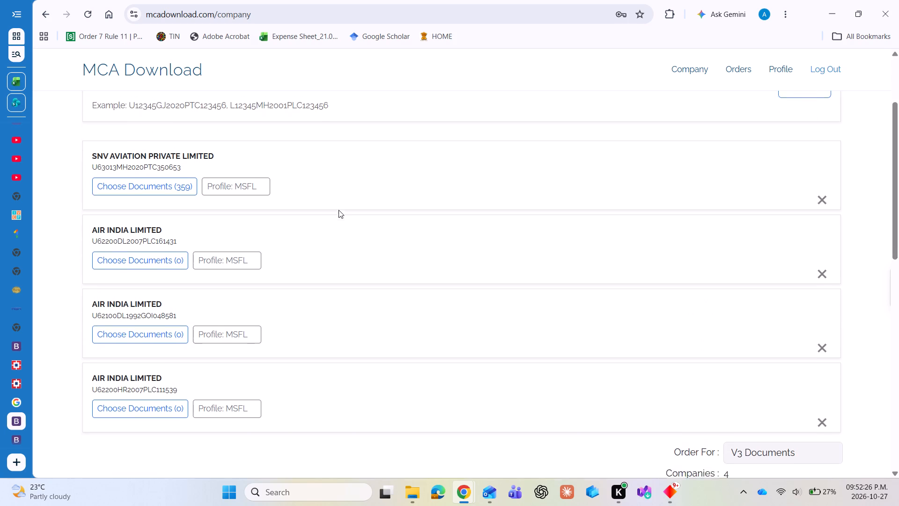
Check which documents are available for the AIR INDIA LIMITED entries U62200DL2007PLC161431 and U62100DL1992GOI048581.
{"action": "scroll", "coordinate": [339, 210], "scroll_direction": "down", "scroll_amount": 2}
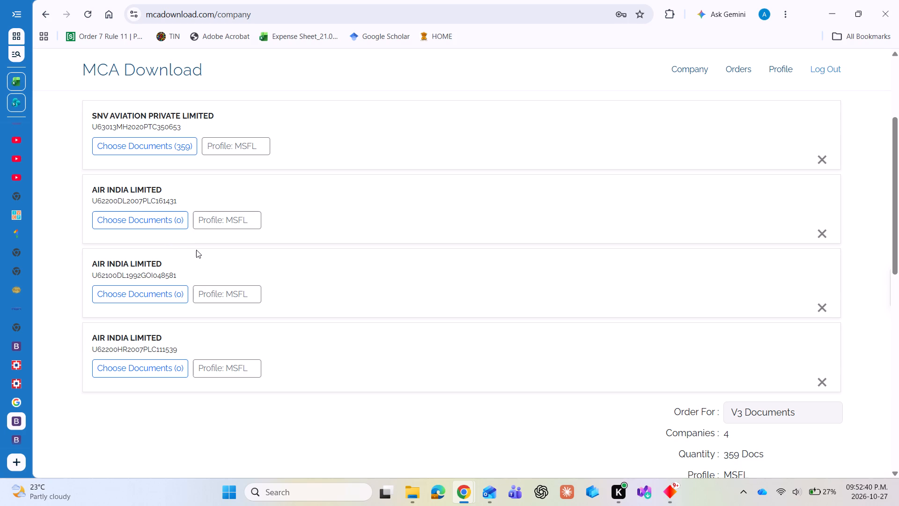
{"action": "left_click", "coordinate": [171, 223]}
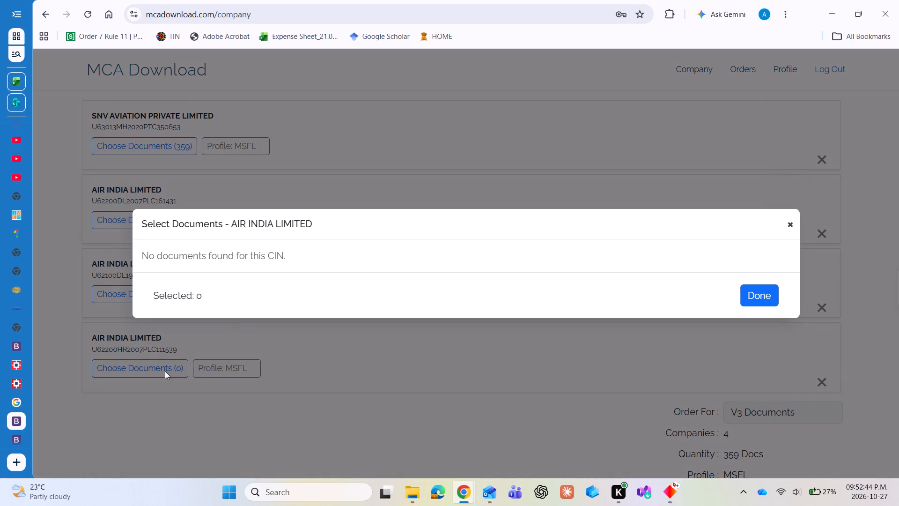
{"action": "left_click", "coordinate": [96, 298]}
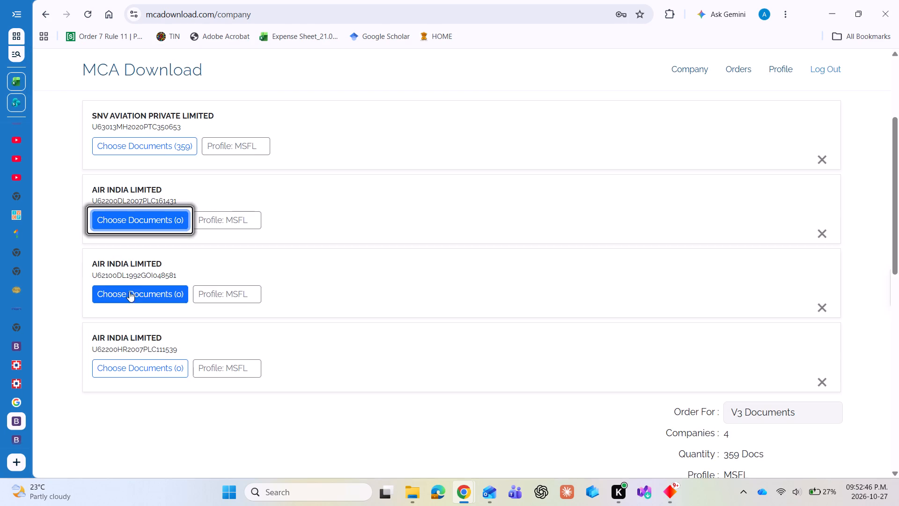
{"action": "left_click", "coordinate": [140, 288]}
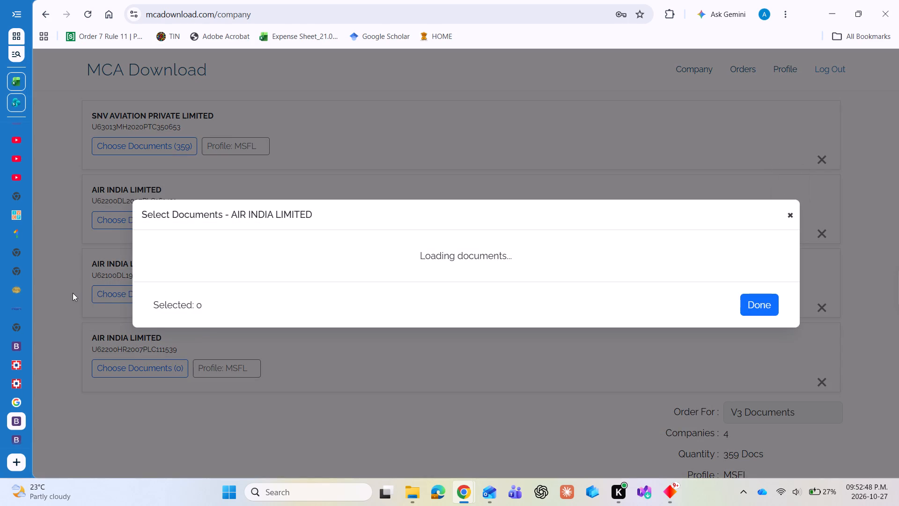
{"action": "left_click", "coordinate": [73, 293]}
Select all filtered documents of AIR INDIA LIMITED (U62200HR2007PLC111539), across all categories, form IDs and years, for the order.
{"action": "left_click", "coordinate": [126, 382]}
{"action": "left_click", "coordinate": [122, 366]}
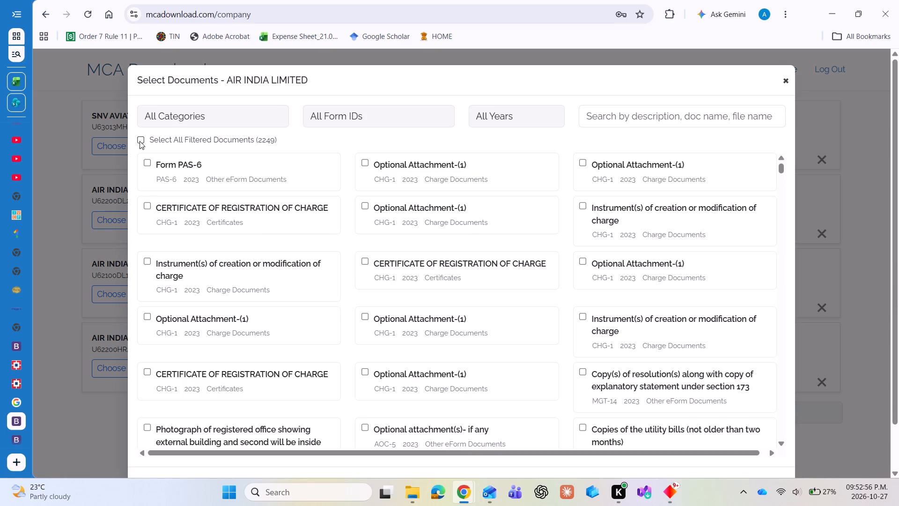
{"action": "left_click", "coordinate": [139, 139]}
{"action": "scroll", "coordinate": [328, 218], "scroll_direction": "down", "scroll_amount": 16}
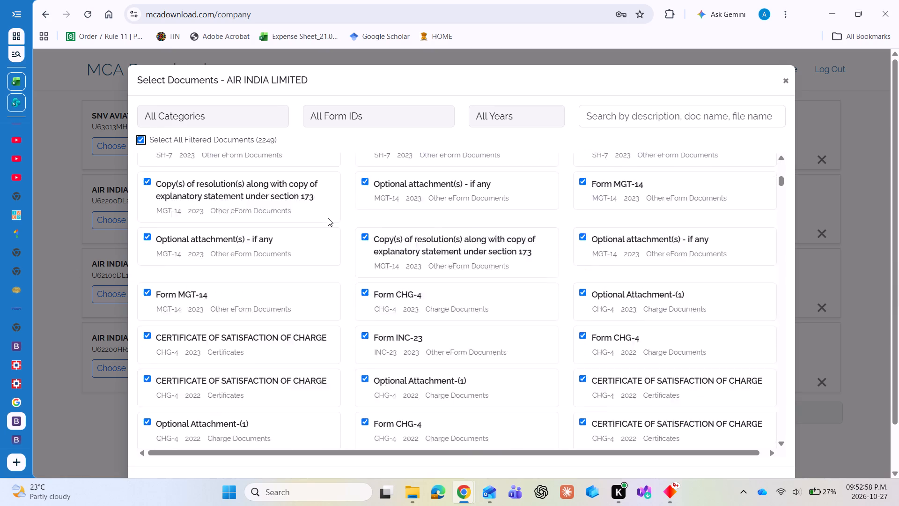
{"action": "scroll", "coordinate": [328, 218], "scroll_direction": "down", "scroll_amount": 9}
{"action": "scroll", "coordinate": [416, 467], "scroll_direction": "down", "scroll_amount": 2}
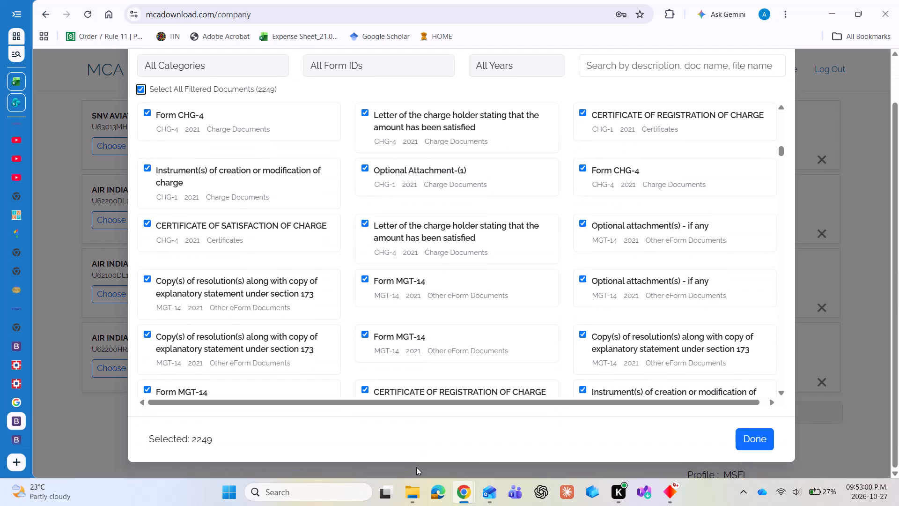
{"action": "left_click", "coordinate": [749, 433]}
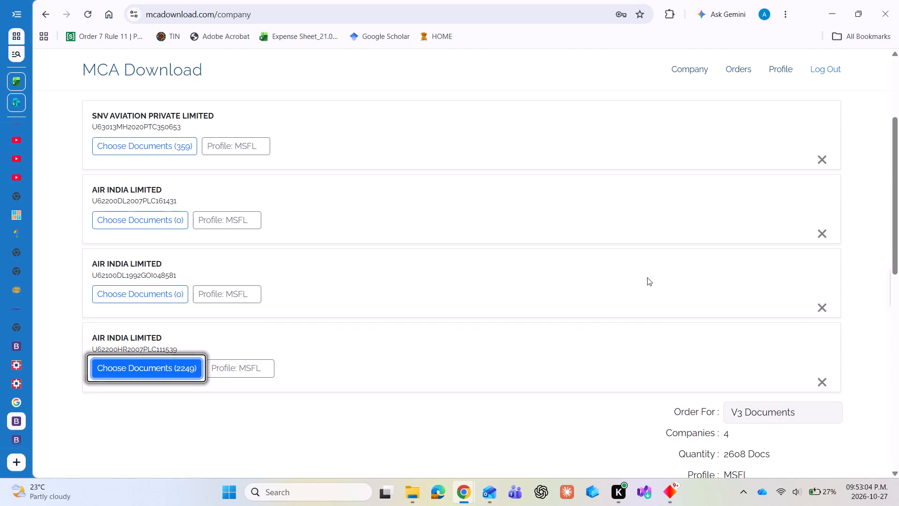
Remove the AIR INDIA LIMITED entries U62200DL2007PLC161431 and U62100DL1992GOI048581 from the order.
{"action": "left_click", "coordinate": [825, 232]}
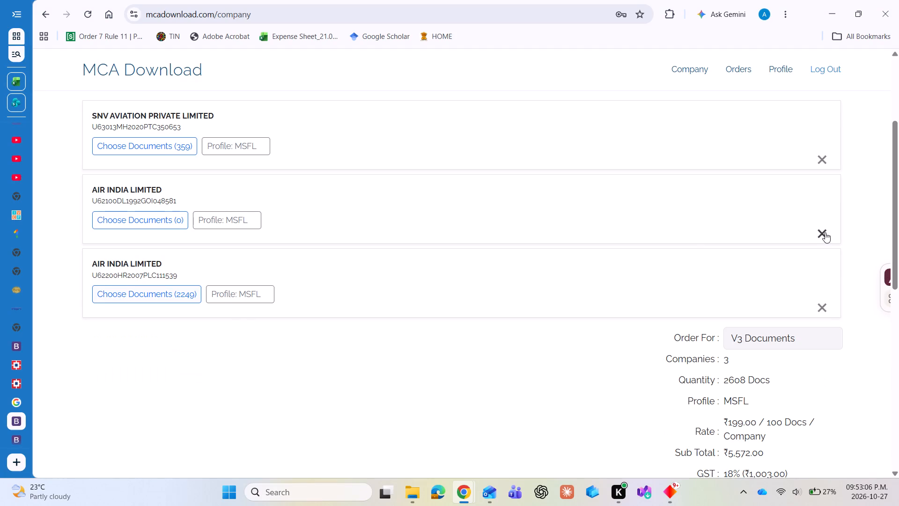
{"action": "left_click", "coordinate": [824, 233]}
Review the order summary for the remaining SNV Aviation and Air India entries, including quantity, rate, GST, total and payment options.
{"action": "scroll", "coordinate": [634, 335], "scroll_direction": "down", "scroll_amount": 1}
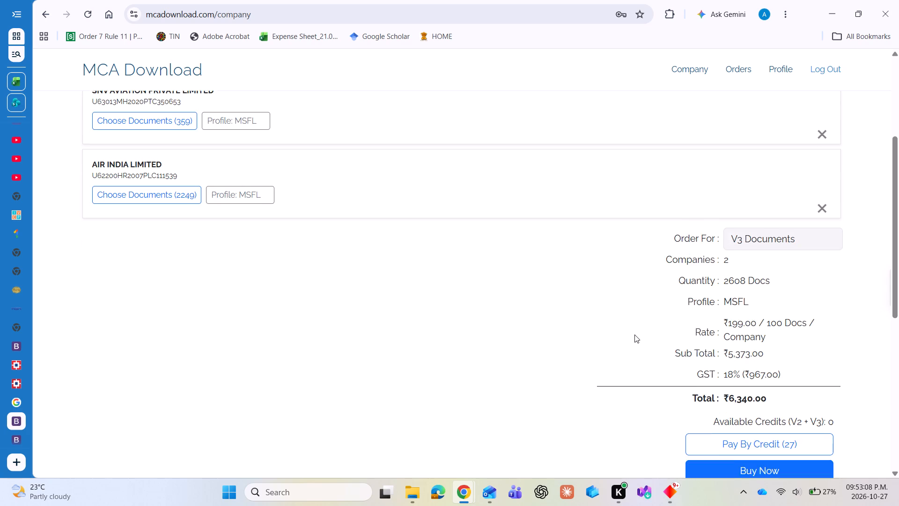
{"action": "scroll", "coordinate": [634, 335], "scroll_direction": "down", "scroll_amount": 1}
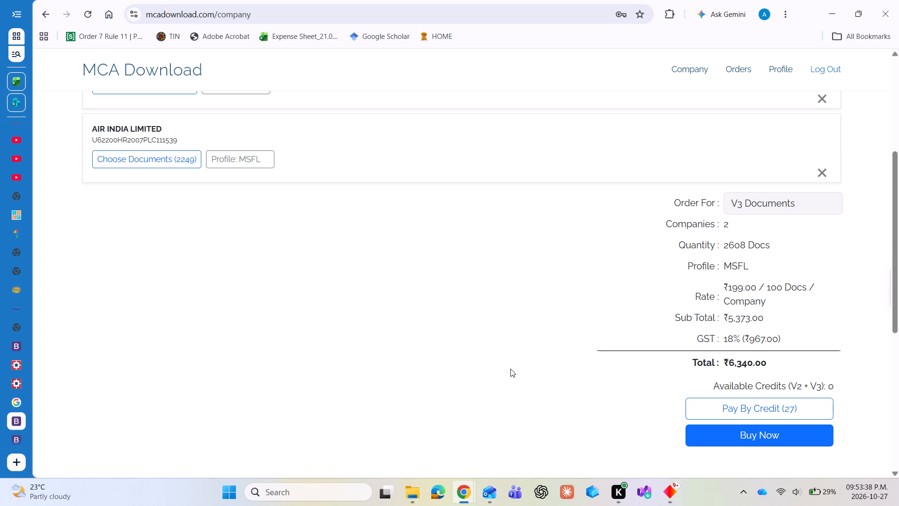
{"action": "scroll", "coordinate": [510, 369], "scroll_direction": "up", "scroll_amount": 2}
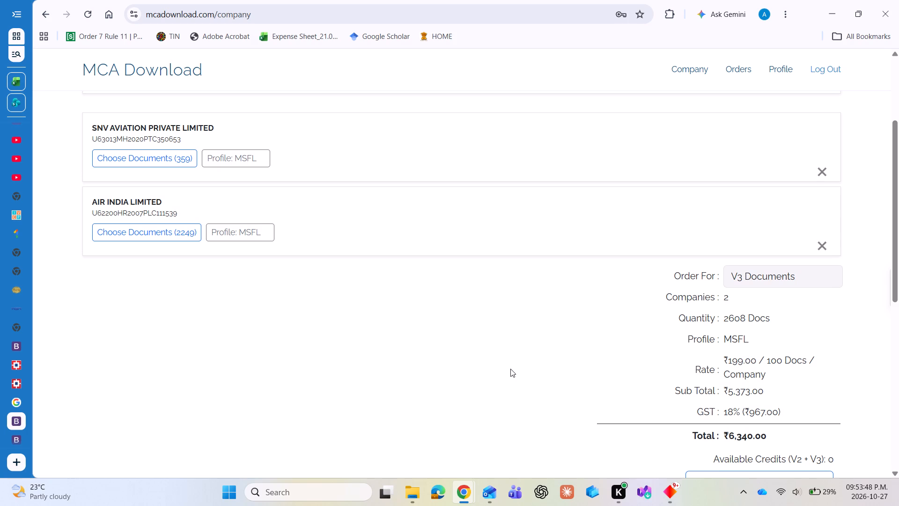
{"action": "scroll", "coordinate": [510, 369], "scroll_direction": "down", "scroll_amount": 2}
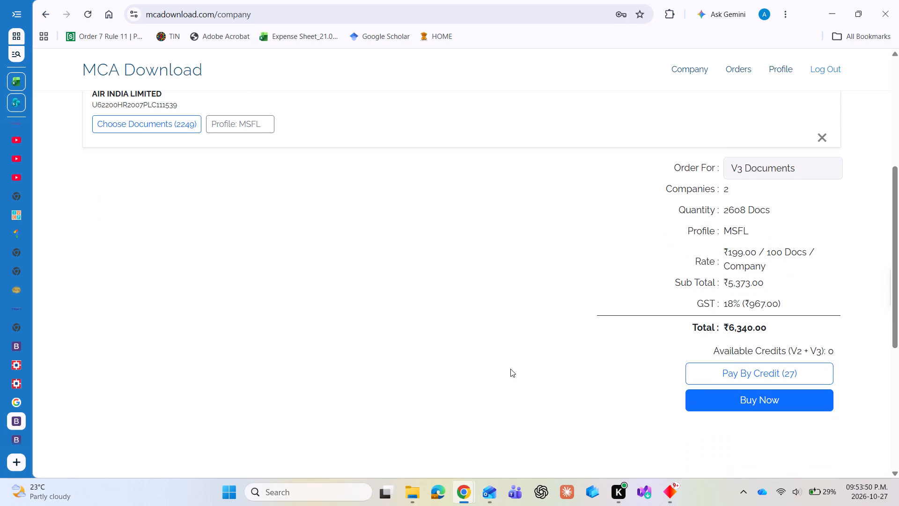
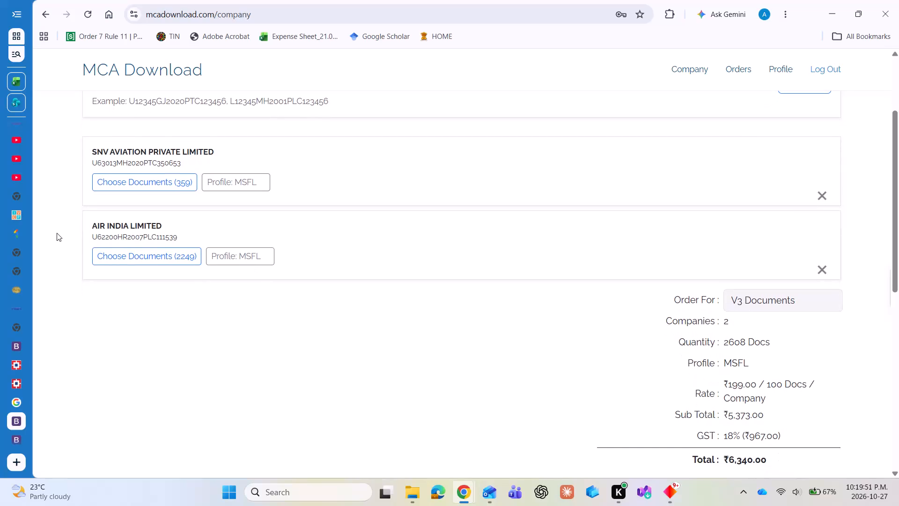
Capture a screenshot of the order summary together with the SNV Aviation and Air India entries.
{"action": "scroll", "coordinate": [187, 304], "scroll_direction": "right", "scroll_amount": 1}
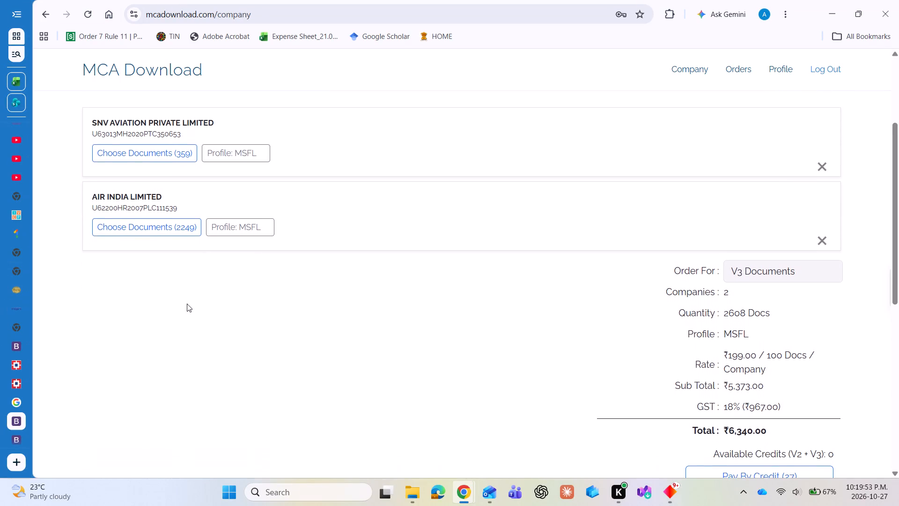
{"action": "scroll", "coordinate": [187, 304], "scroll_direction": "right", "scroll_amount": 1}
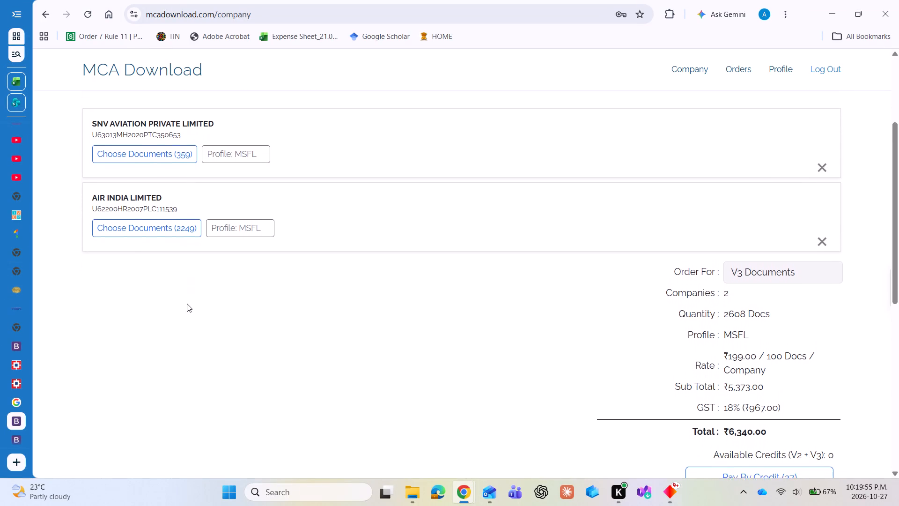
{"action": "scroll", "coordinate": [187, 304], "scroll_direction": "right", "scroll_amount": 1}
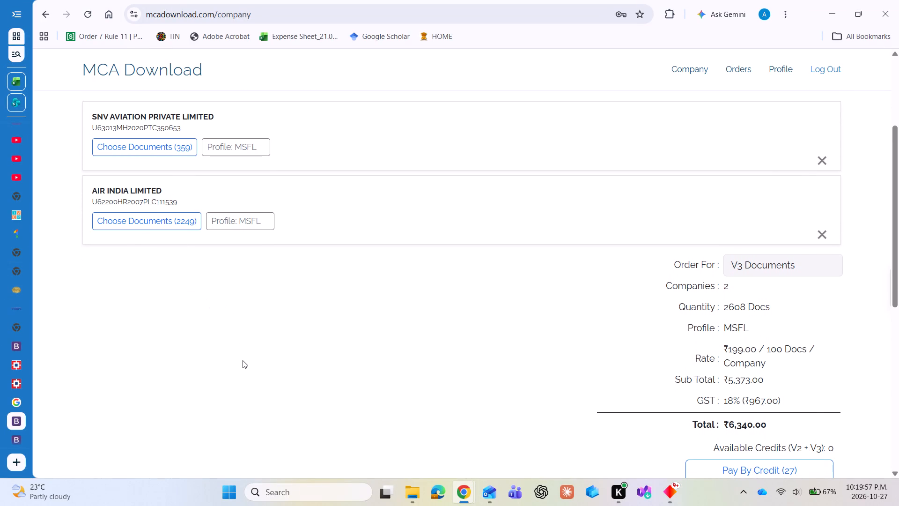
{"action": "key", "text": "super+Print"}
Copy the company name SNV AVIATION PRIVATE LIMITED from its order entry.
{"action": "scroll", "coordinate": [243, 360], "scroll_direction": "up", "scroll_amount": 1}
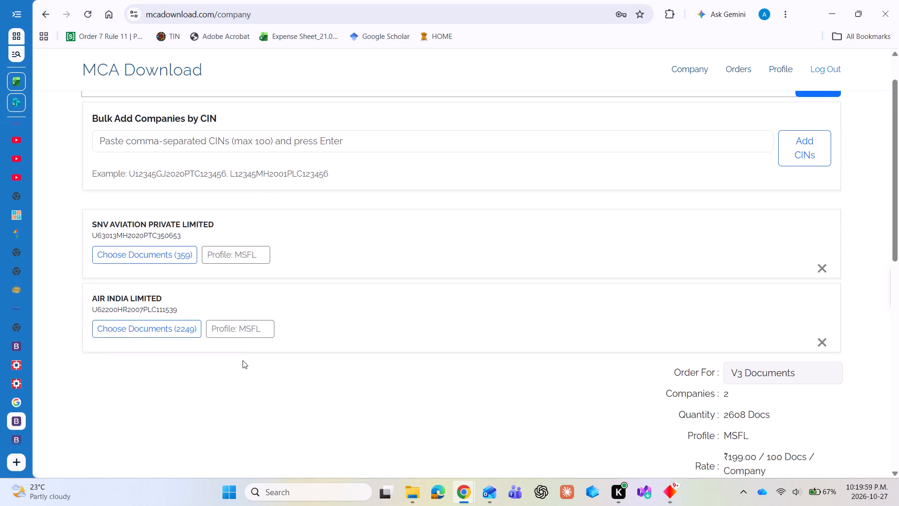
{"action": "scroll", "coordinate": [243, 360], "scroll_direction": "up", "scroll_amount": 1}
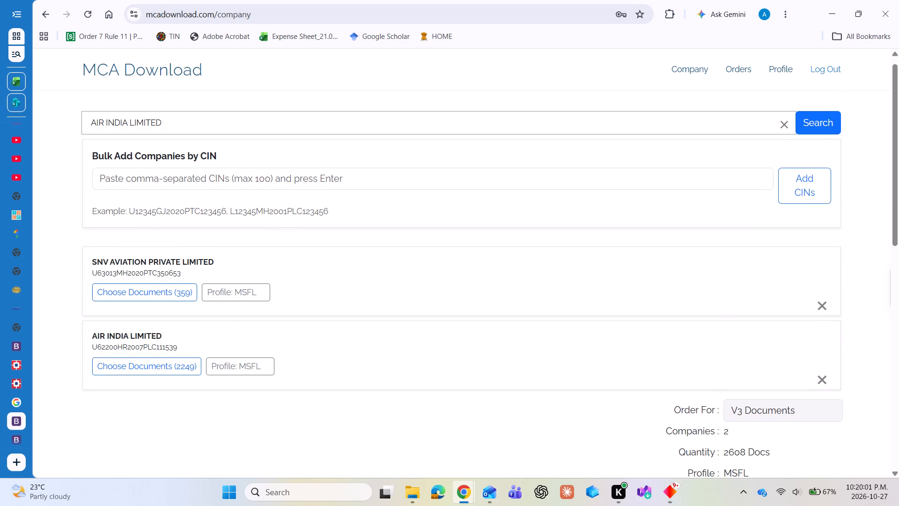
{"action": "left_click_drag", "start_coordinate": [92, 264], "coordinate": [248, 260]}
{"action": "key", "text": "ctrl+c"}
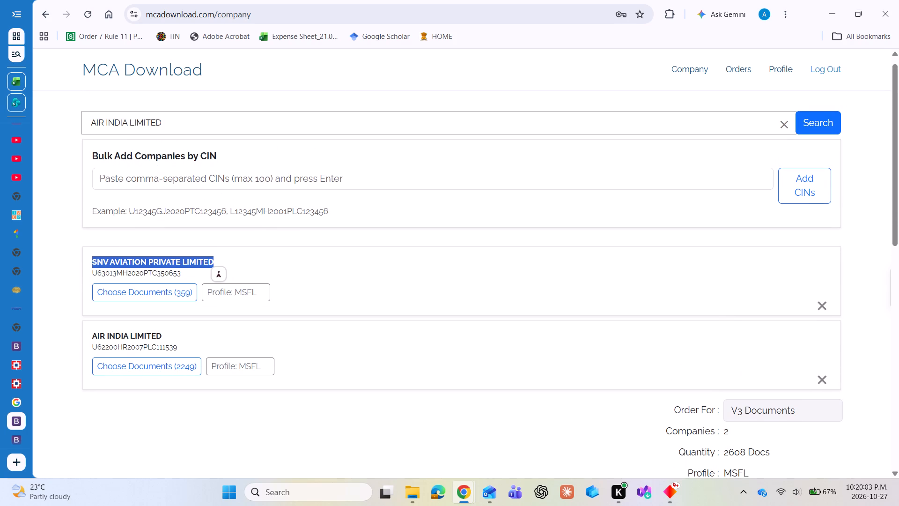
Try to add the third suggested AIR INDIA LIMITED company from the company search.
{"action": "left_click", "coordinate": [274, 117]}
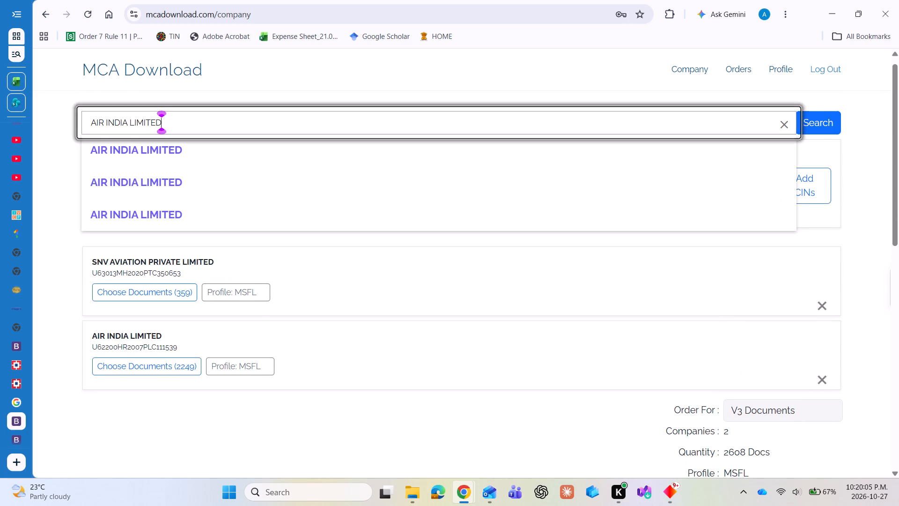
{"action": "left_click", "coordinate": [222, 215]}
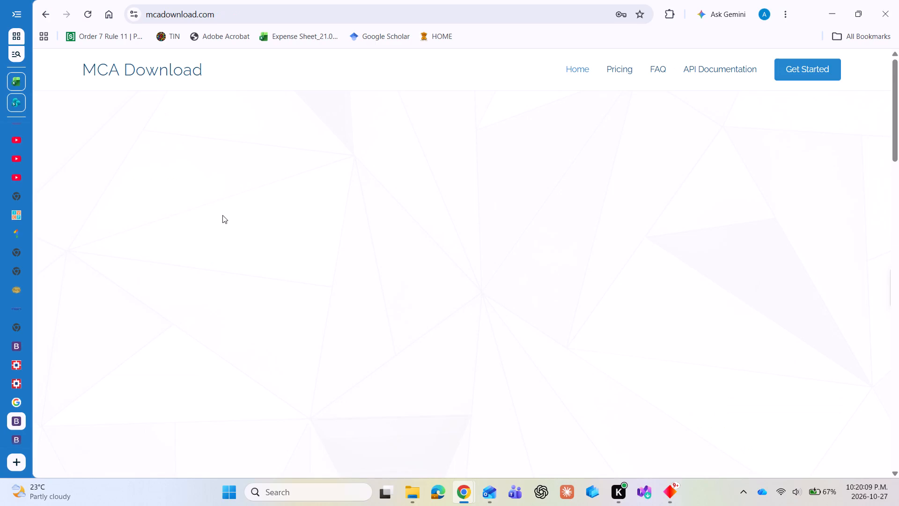
Sign back in to the MCA Download account with the prefilled credentials.
{"action": "left_click", "coordinate": [792, 74]}
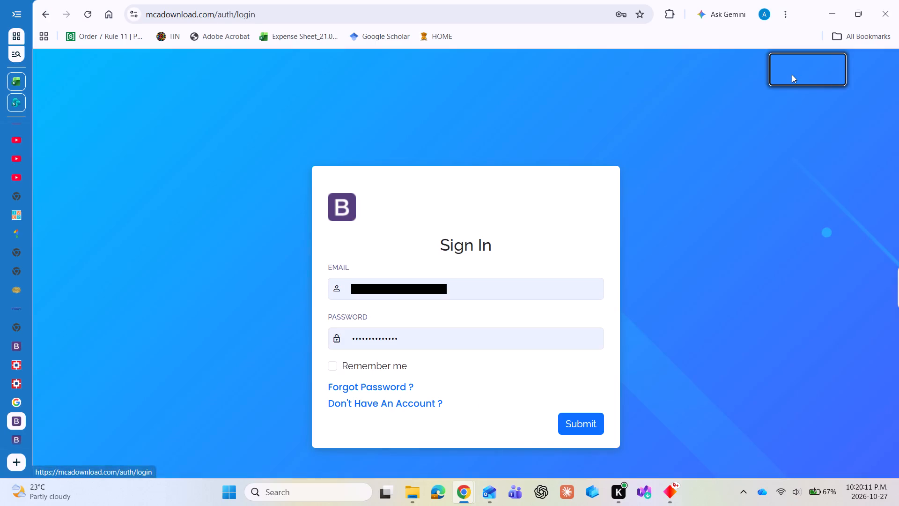
{"action": "left_click", "coordinate": [595, 417]}
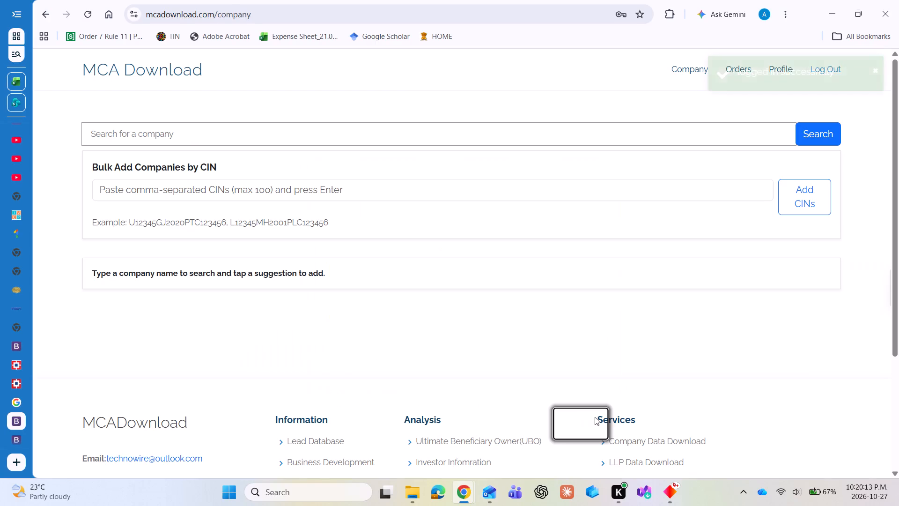
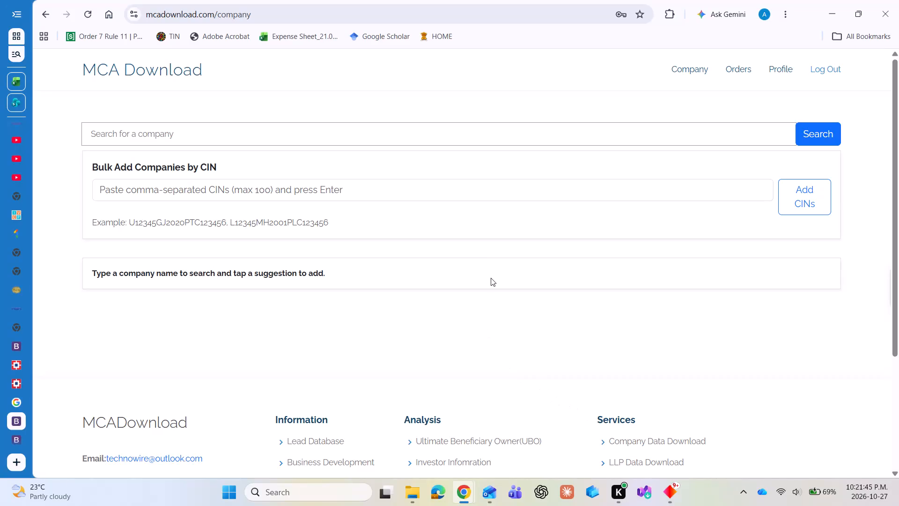
Search for the copied company name SNV AVIATION PRIVATE LIMITED and add the matching company to the order.
{"action": "left_click", "coordinate": [479, 129]}
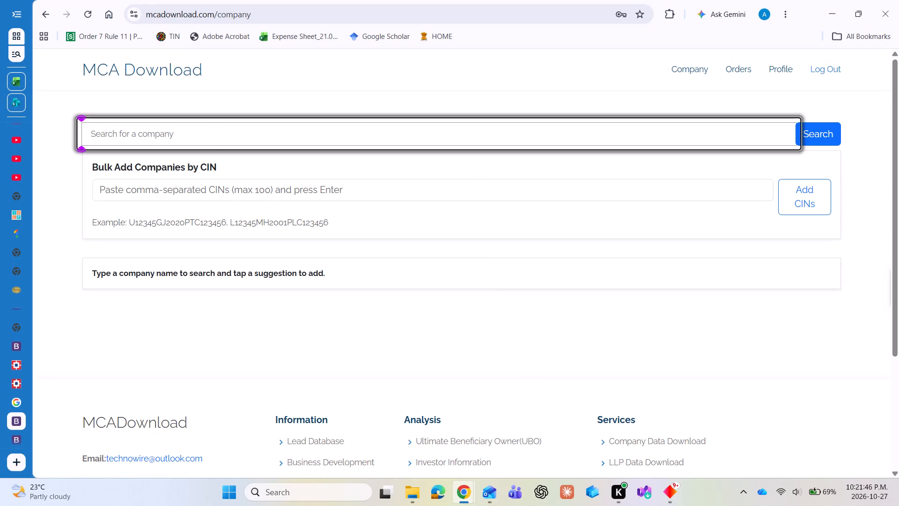
{"action": "key", "text": "ctrl+v"}
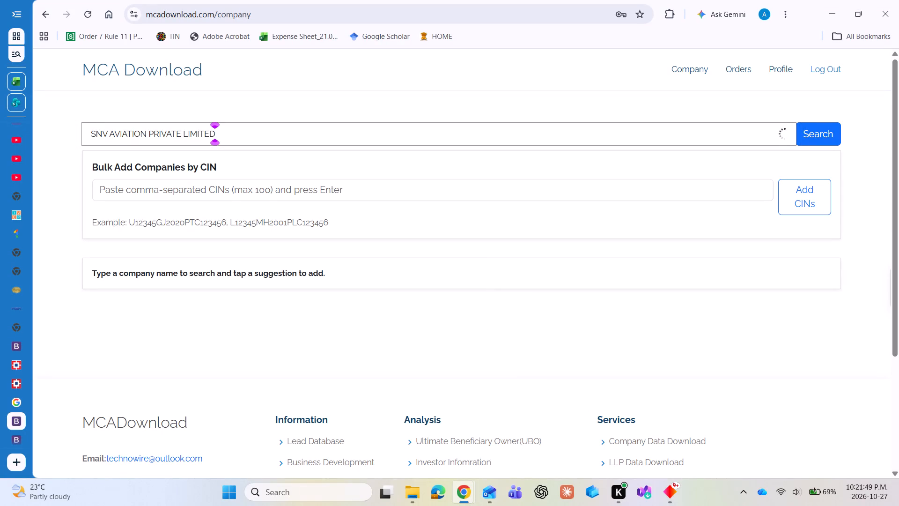
{"action": "left_click", "coordinate": [341, 136]}
{"action": "left_click", "coordinate": [198, 166]}
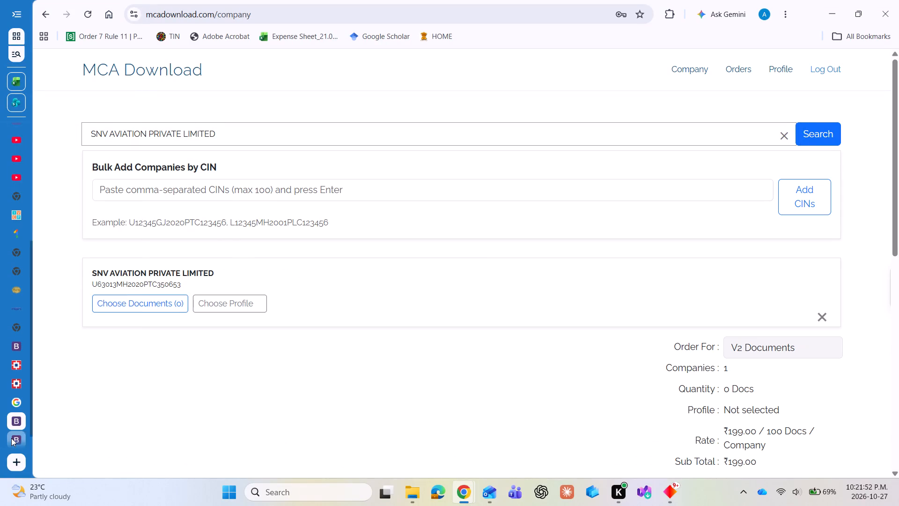
Check the Google results for "annual report of a company in mca" for the relevant forms and return to the MCA Download order page.
{"action": "scroll", "coordinate": [11, 438], "scroll_direction": "down", "scroll_amount": 6}
{"action": "left_click", "coordinate": [36, 437]}
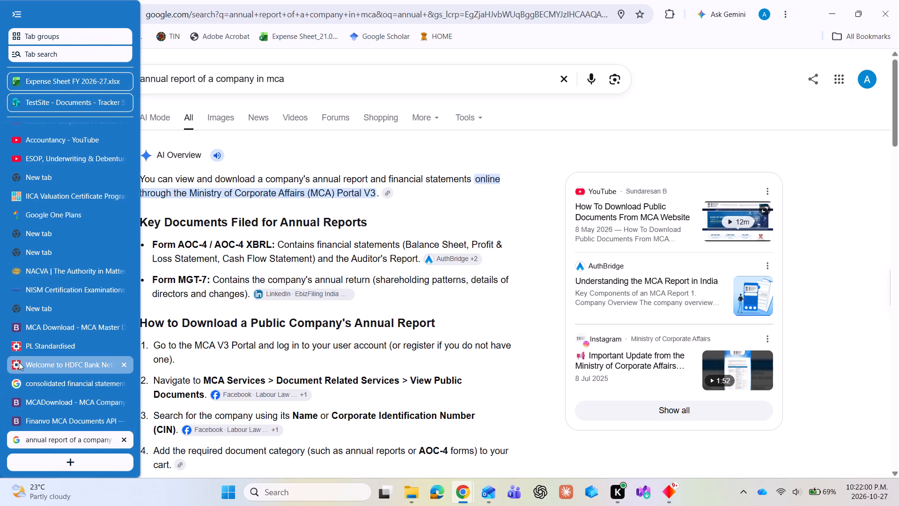
{"action": "left_click", "coordinate": [42, 406]}
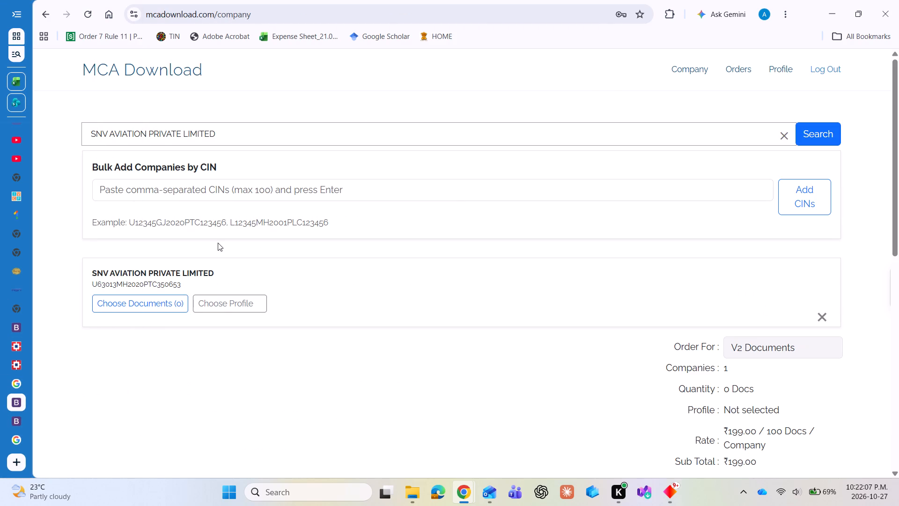
Filter SNV Aviation's documents by form ID AOC-4 and select the financial statements, directors report and Form AOC-4.
{"action": "left_click", "coordinate": [163, 304]}
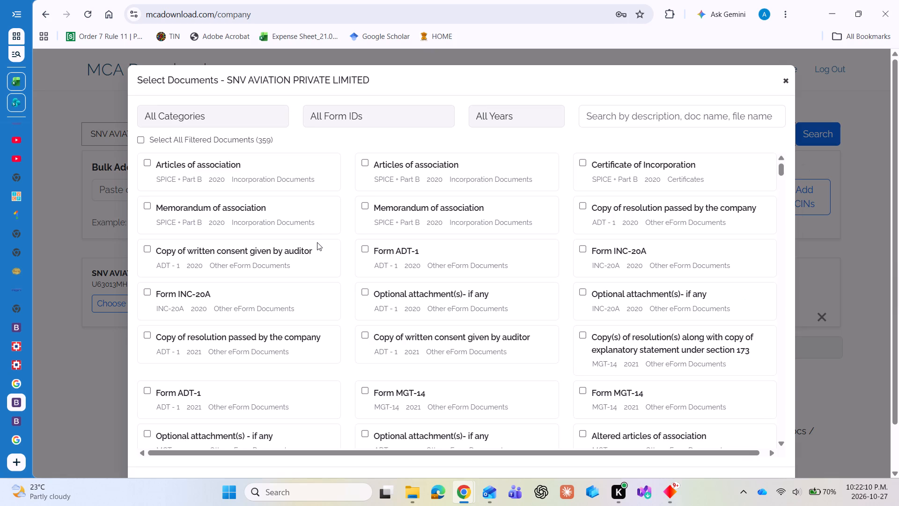
{"action": "left_click", "coordinate": [361, 115]}
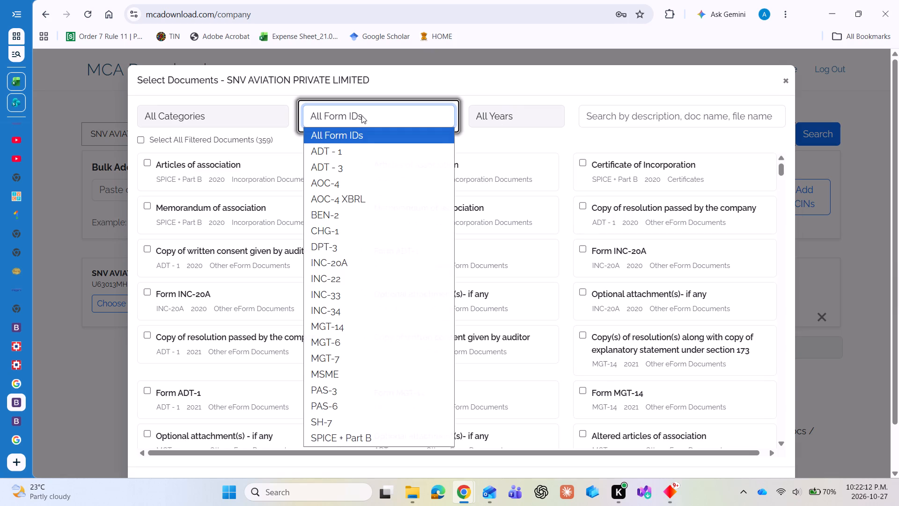
{"action": "left_click", "coordinate": [363, 177]}
{"action": "left_click", "coordinate": [238, 242]}
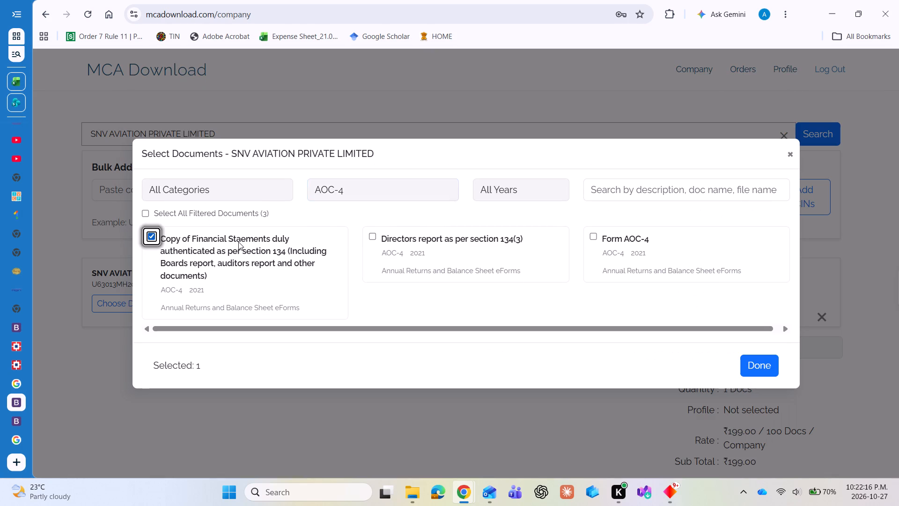
{"action": "left_click", "coordinate": [403, 247]}
{"action": "left_click", "coordinate": [618, 246]}
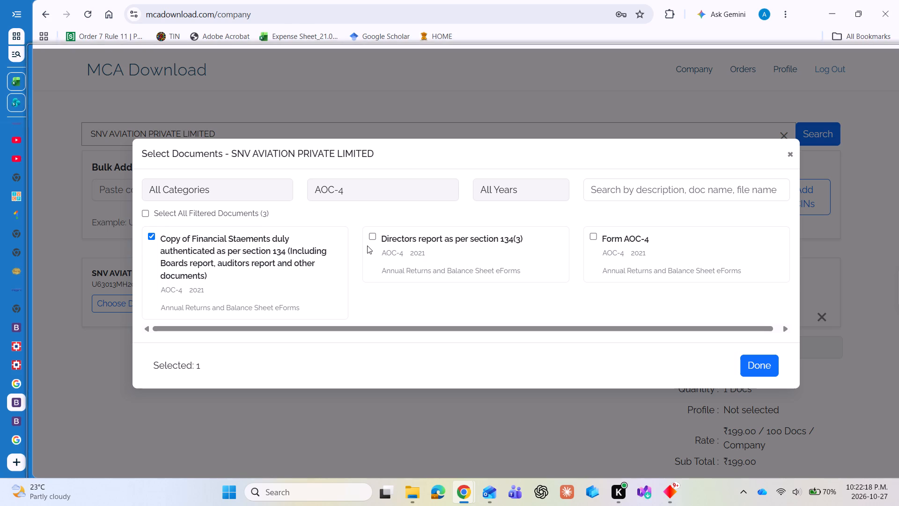
{"action": "left_click", "coordinate": [371, 235]}
{"action": "left_click", "coordinate": [594, 238]}
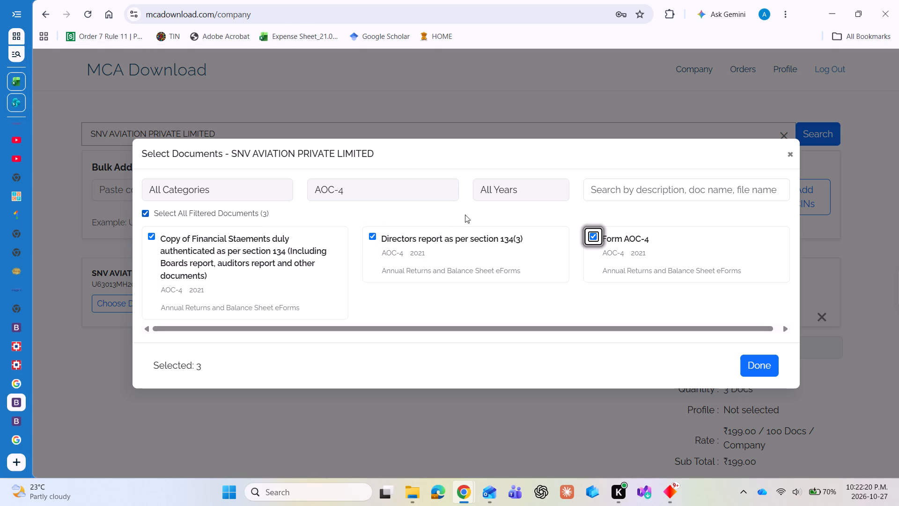
Filter SNV Aviation's documents by form ID AOC-4 XBRL and select all the filtered documents.
{"action": "left_click", "coordinate": [404, 193]}
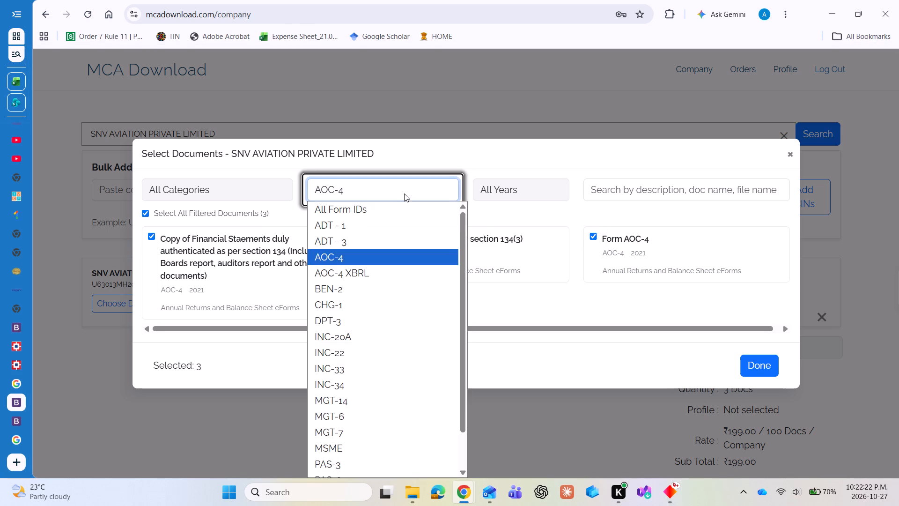
{"action": "left_click", "coordinate": [395, 275]}
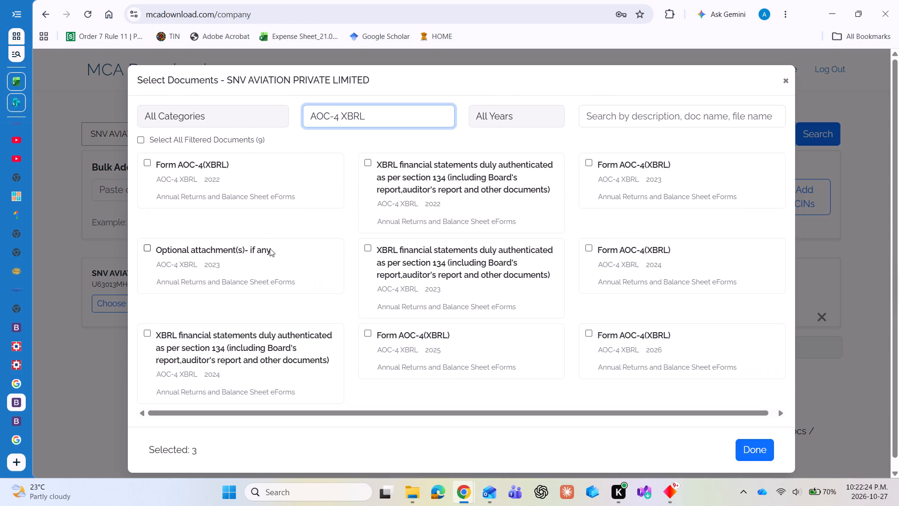
{"action": "left_click", "coordinate": [139, 141]}
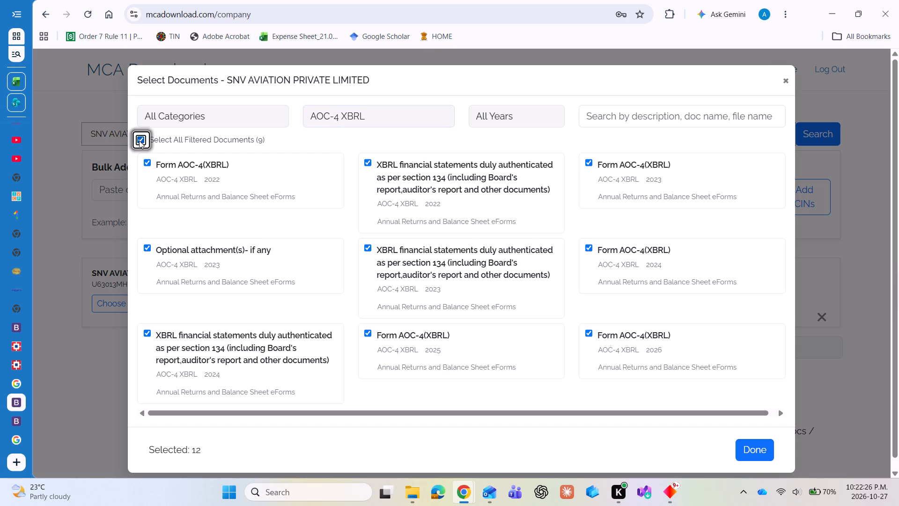
{"action": "scroll", "coordinate": [263, 243], "scroll_direction": "down", "scroll_amount": 6}
{"action": "scroll", "coordinate": [263, 243], "scroll_direction": "up", "scroll_amount": 4}
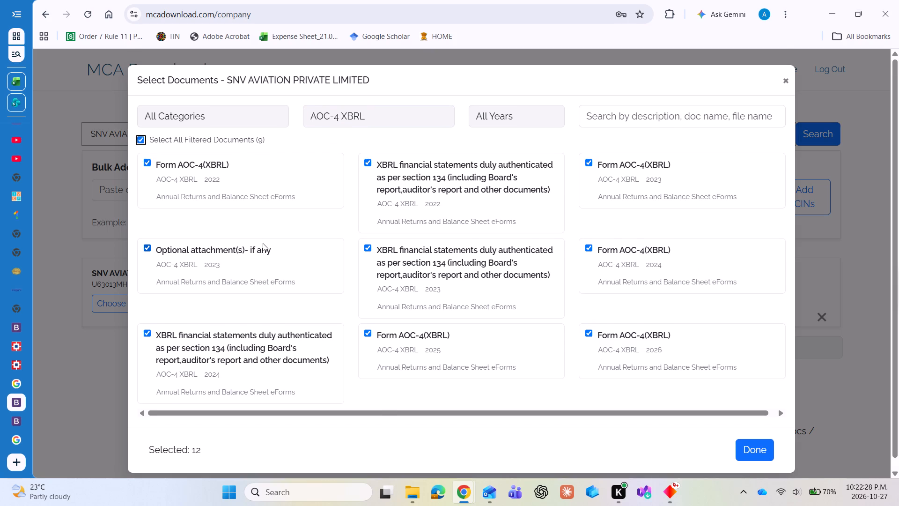
Filter SNV Aviation's documents by form ID MGT-7.
{"action": "left_click", "coordinate": [401, 117]}
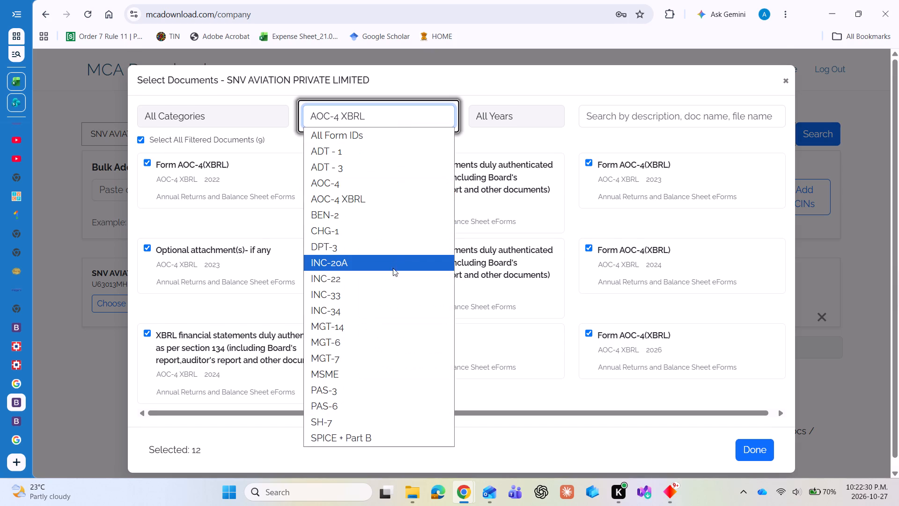
{"action": "left_click", "coordinate": [382, 354]}
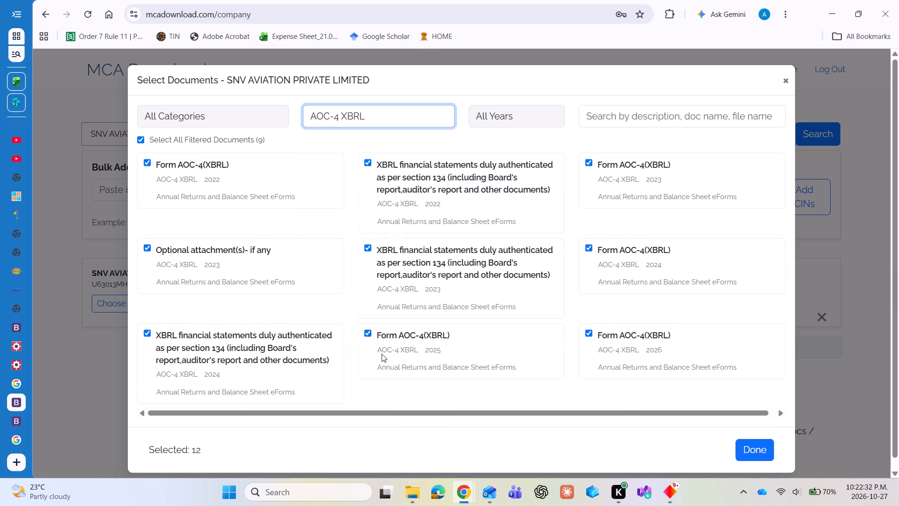
Select all the filtered MGT-7 documents of SNV AVIATION PRIVATE LIMITED and finish the document selection.
{"action": "left_click", "coordinate": [141, 141]}
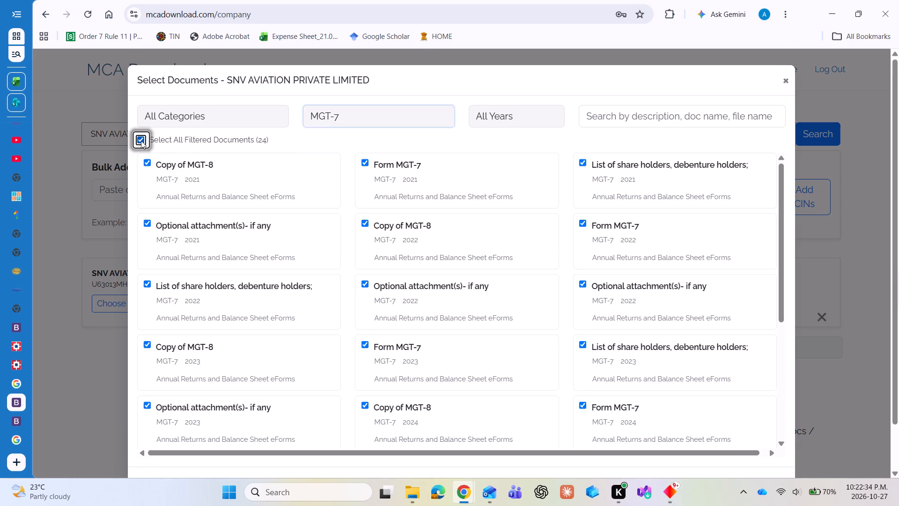
{"action": "scroll", "coordinate": [355, 301], "scroll_direction": "down", "scroll_amount": 9}
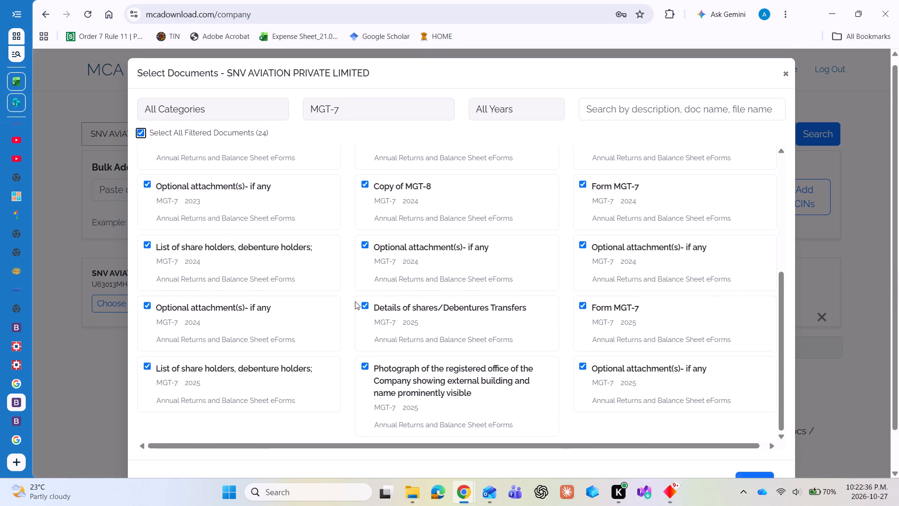
{"action": "scroll", "coordinate": [355, 301], "scroll_direction": "down", "scroll_amount": 3}
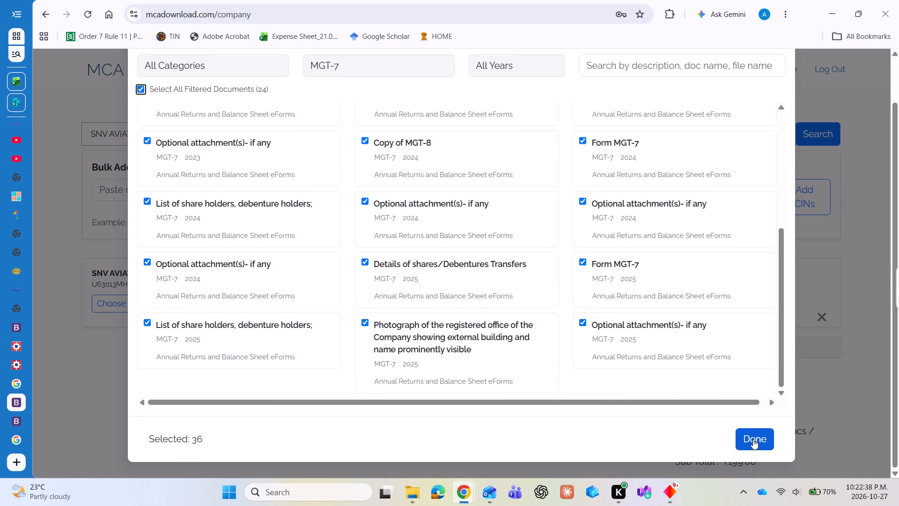
{"action": "left_click", "coordinate": [753, 439]}
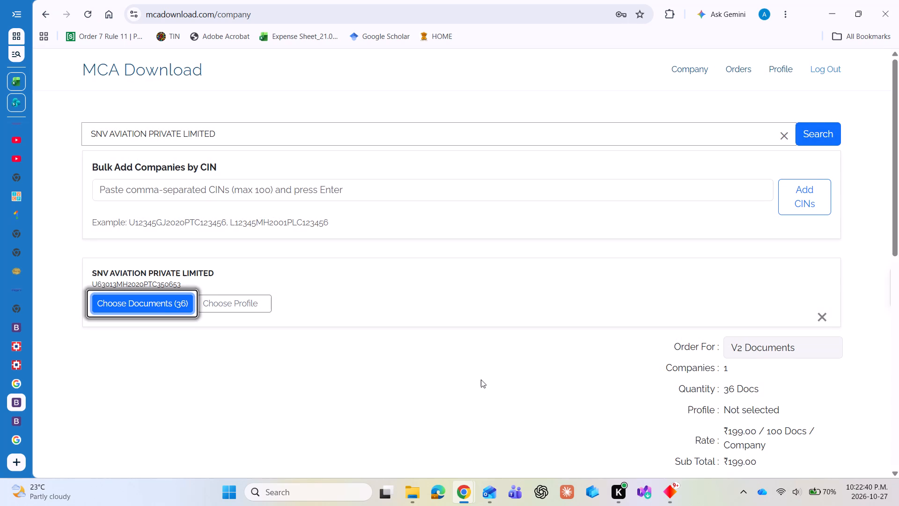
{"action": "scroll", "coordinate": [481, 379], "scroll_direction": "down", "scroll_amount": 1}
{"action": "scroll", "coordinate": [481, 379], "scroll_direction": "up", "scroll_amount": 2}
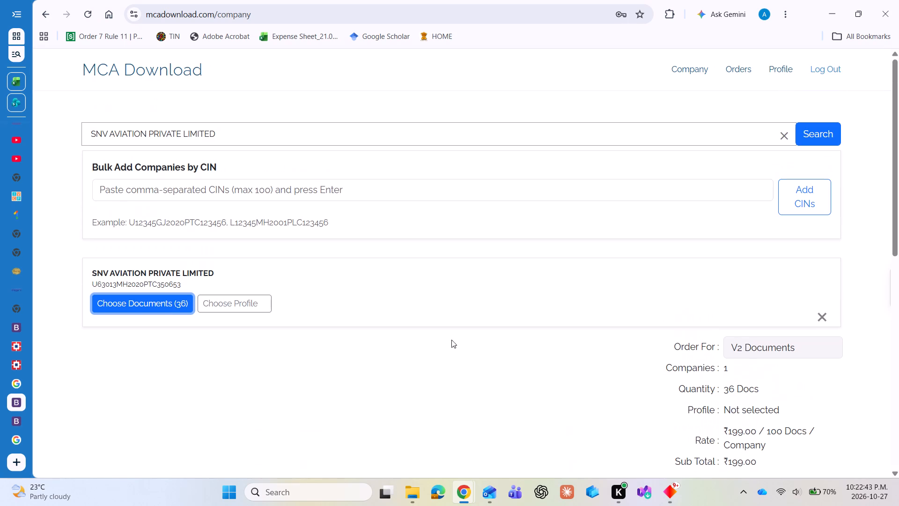
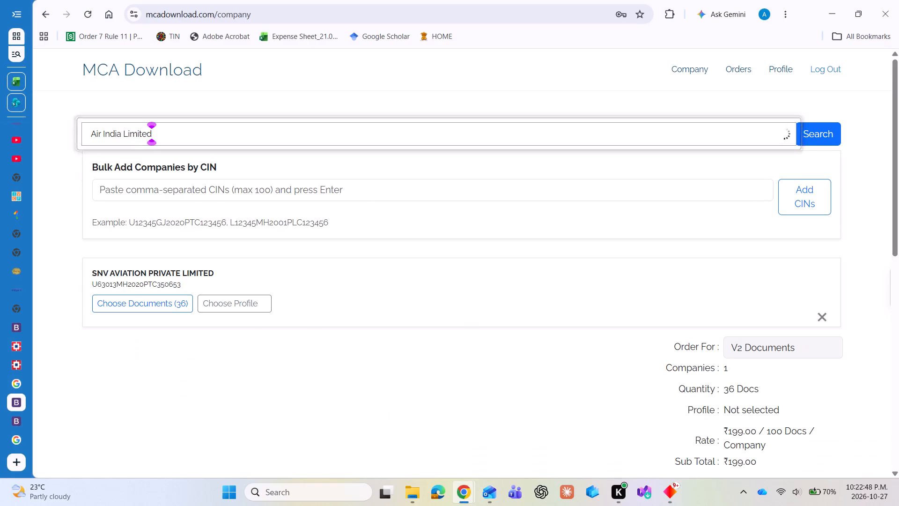
Find Air India Limited in the company search and add it to the order.
{"action": "left_click", "coordinate": [374, 136]}
{"action": "left_click", "coordinate": [222, 223]}
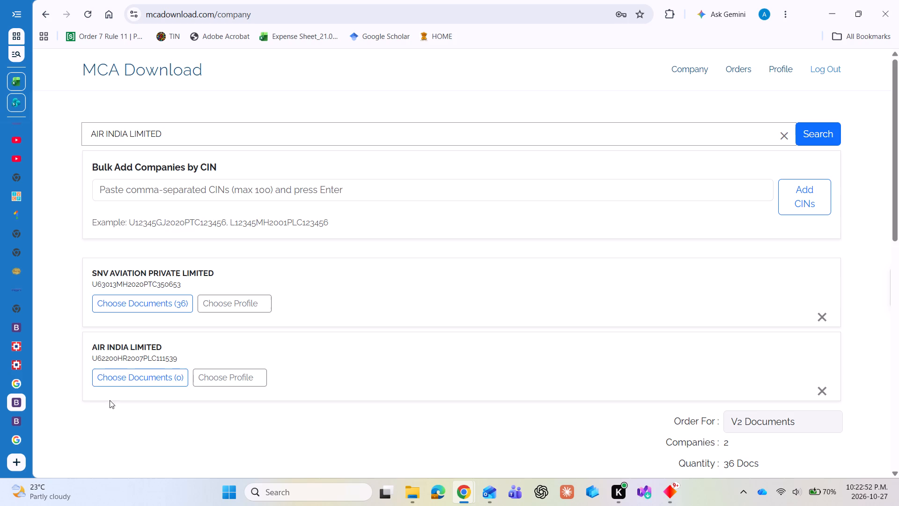
Open the document selection for Air India Limited and bring up its form ID filter choices.
{"action": "left_click", "coordinate": [132, 376]}
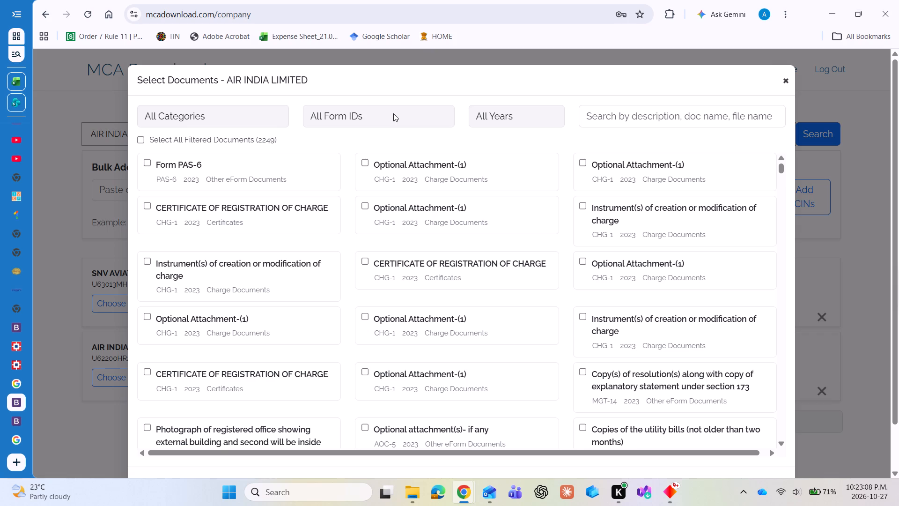
{"action": "left_click", "coordinate": [393, 113]}
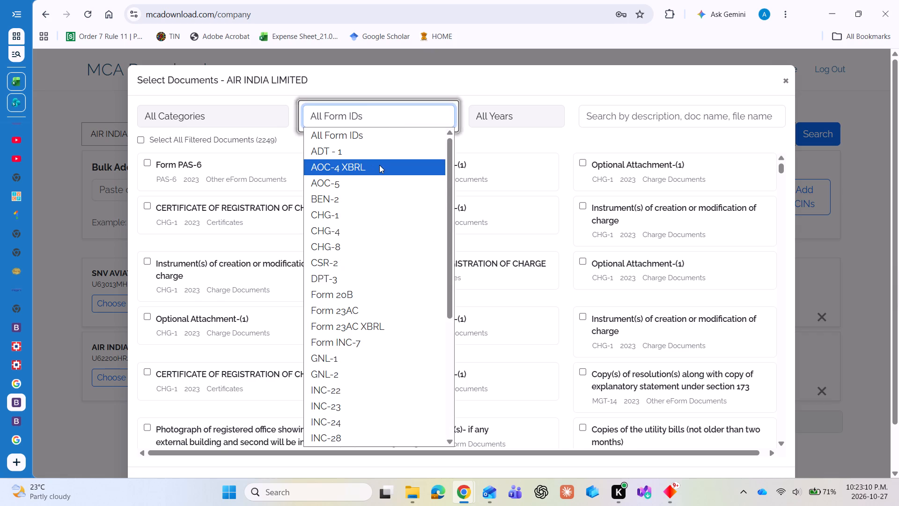
Filter Air India Limited's documents by form ID AOC-4 XBRL and select all the filtered documents.
{"action": "left_click", "coordinate": [379, 165]}
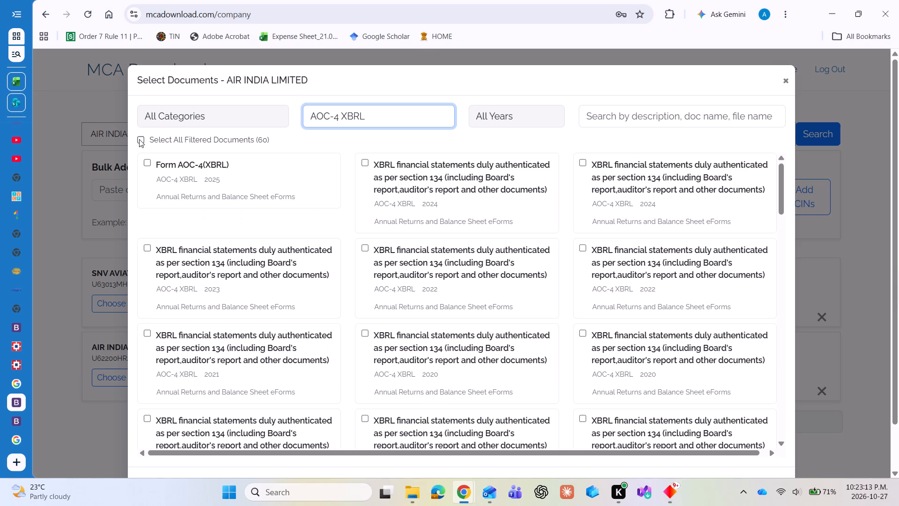
{"action": "left_click", "coordinate": [139, 139]}
Filter Air India Limited's documents by form ID MGT-7, select all the filtered documents and finish the document selection.
{"action": "left_click", "coordinate": [354, 117]}
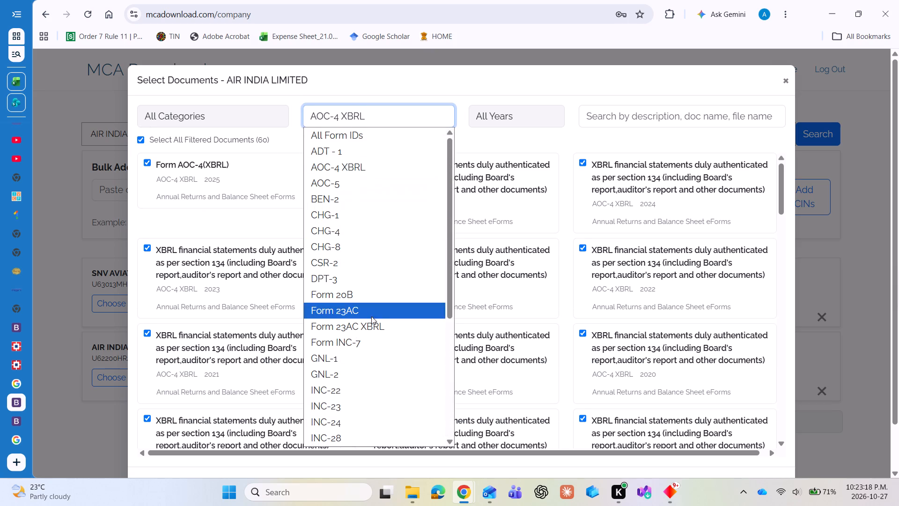
{"action": "scroll", "coordinate": [374, 335], "scroll_direction": "down", "scroll_amount": 5}
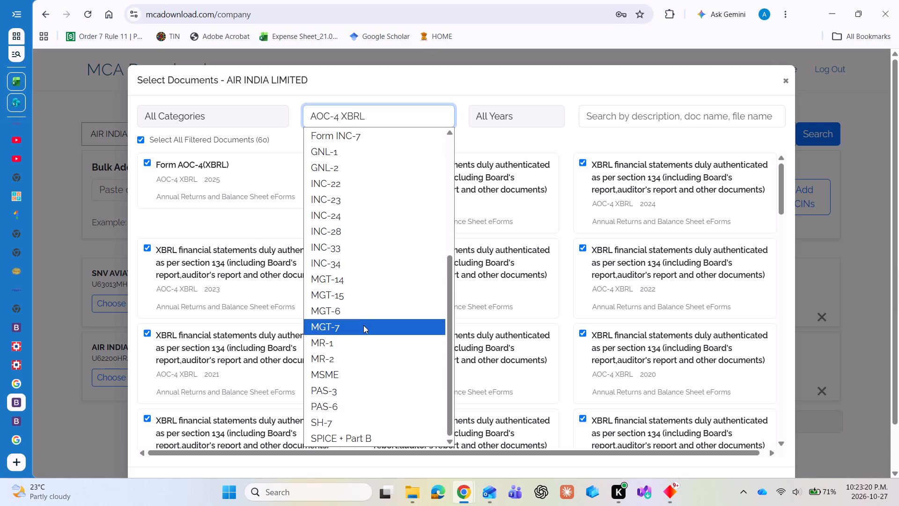
{"action": "left_click", "coordinate": [363, 325]}
{"action": "left_click", "coordinate": [141, 141]}
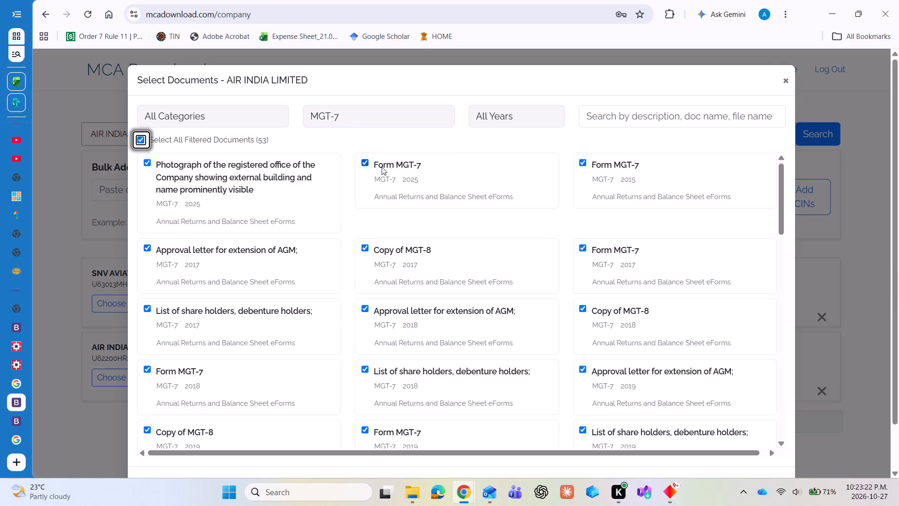
{"action": "scroll", "coordinate": [382, 167], "scroll_direction": "down", "scroll_amount": 17}
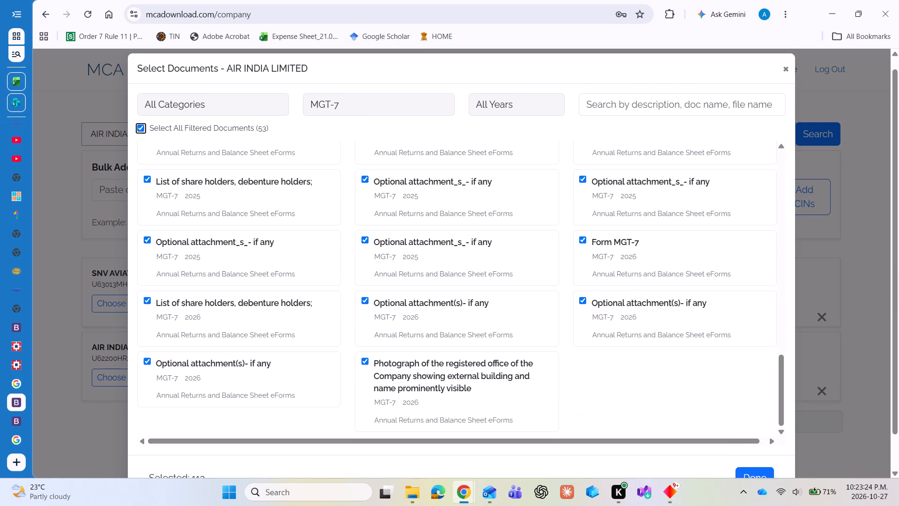
{"action": "left_click", "coordinate": [753, 438]}
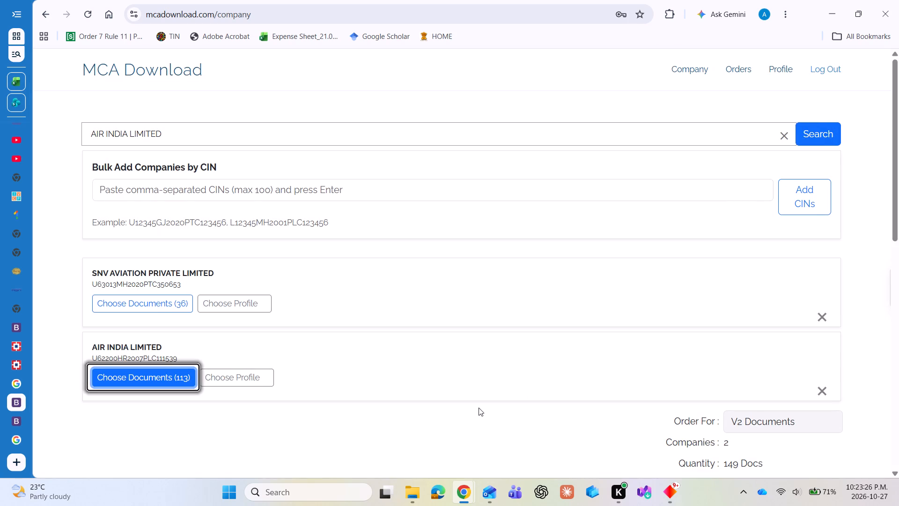
Dismiss the YouTube notifications and set the order type in the order summary to V3 Documents.
{"action": "left_click", "coordinate": [475, 412]}
{"action": "scroll", "coordinate": [475, 412], "scroll_direction": "down", "scroll_amount": 1}
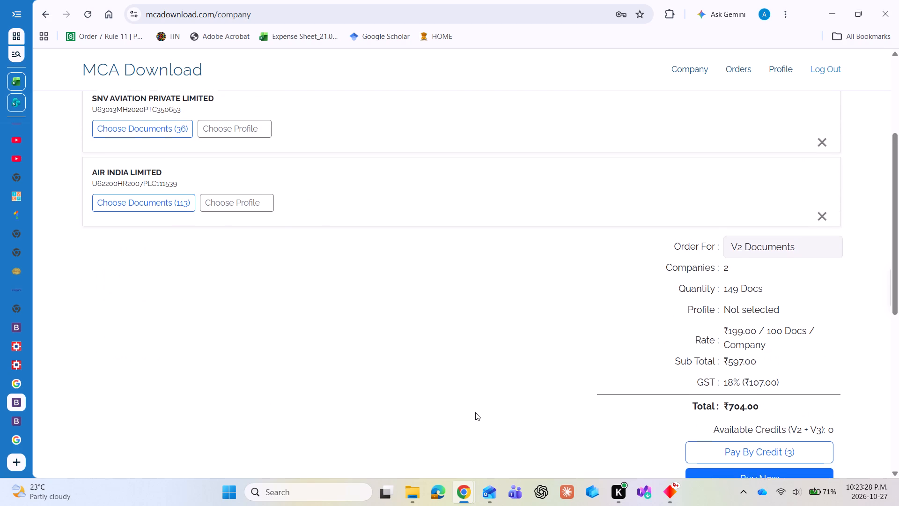
{"action": "scroll", "coordinate": [475, 412], "scroll_direction": "down", "scroll_amount": 1}
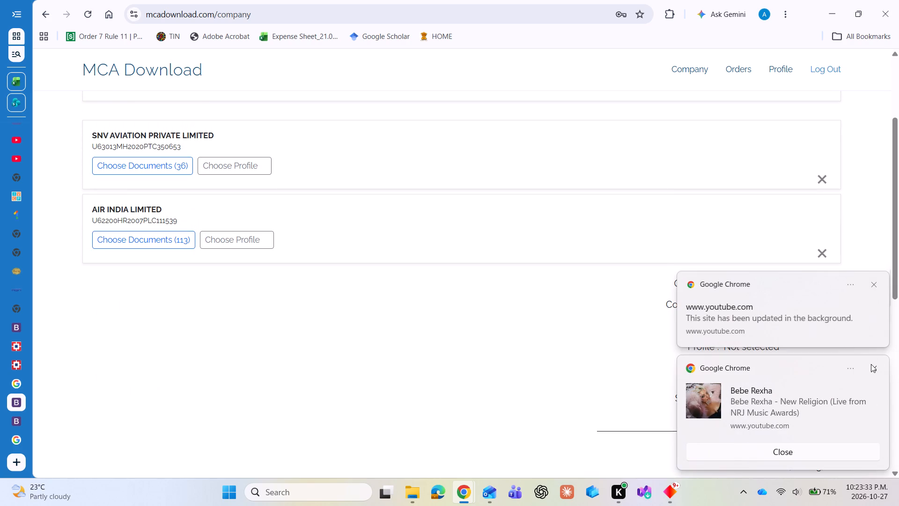
{"action": "left_click", "coordinate": [871, 367]}
{"action": "left_click", "coordinate": [875, 405]}
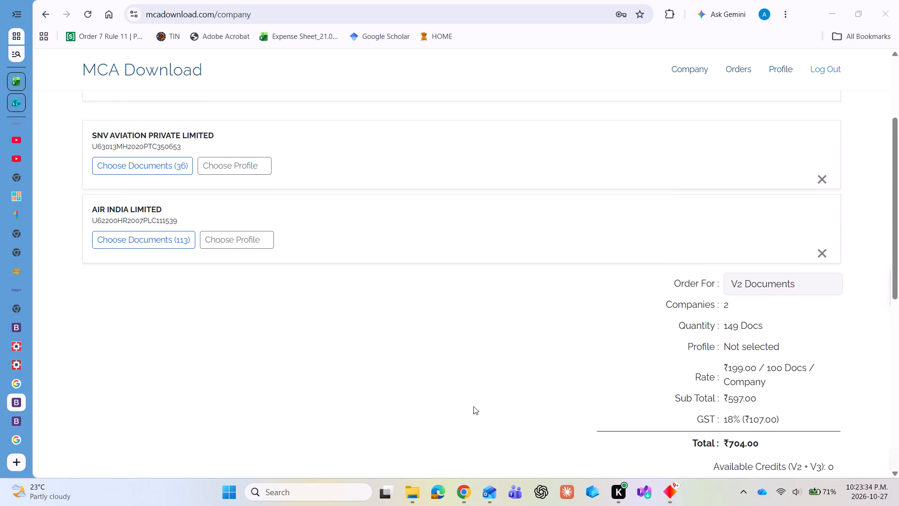
{"action": "left_click", "coordinate": [739, 285]}
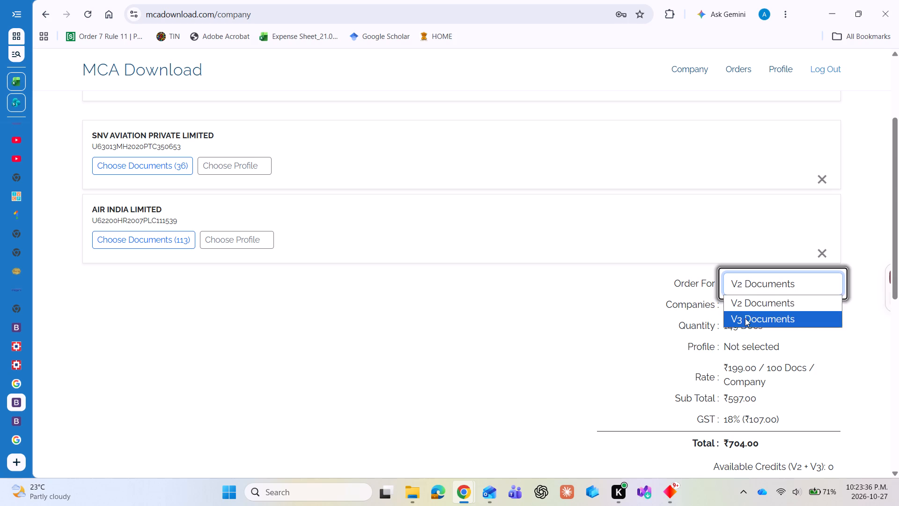
{"action": "left_click", "coordinate": [745, 319]}
{"action": "left_click", "coordinate": [449, 420]}
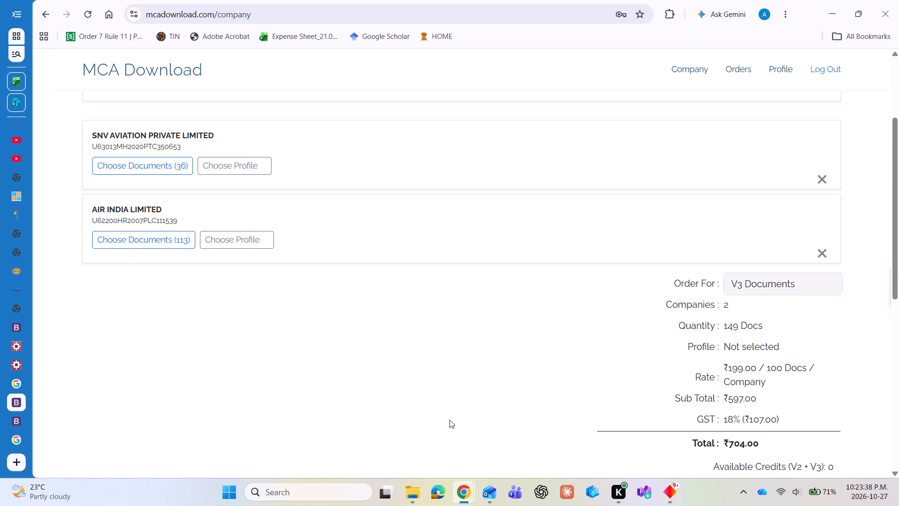
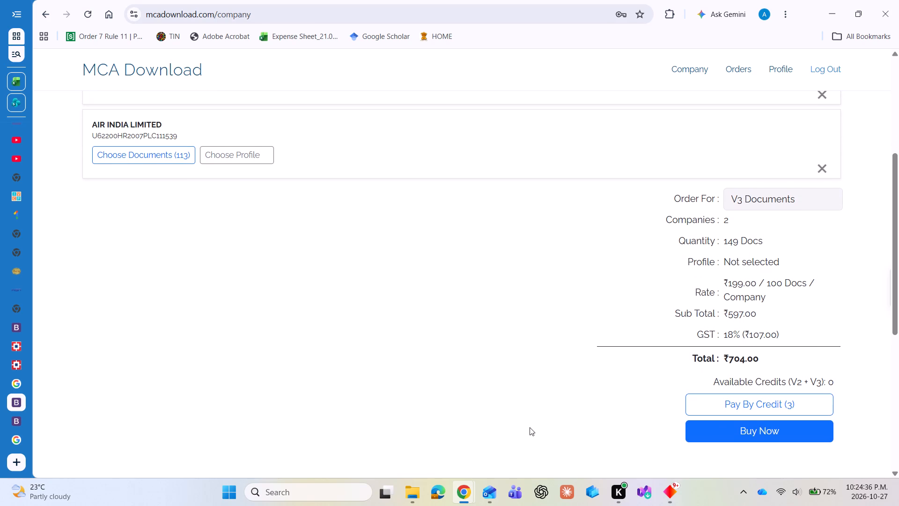
Reopen Air India Limited's document selection from the order and review the selected MGT-7 documents through the end of the list.
{"action": "scroll", "coordinate": [530, 427], "scroll_direction": "down", "scroll_amount": 1}
{"action": "scroll", "coordinate": [530, 427], "scroll_direction": "up", "scroll_amount": 2}
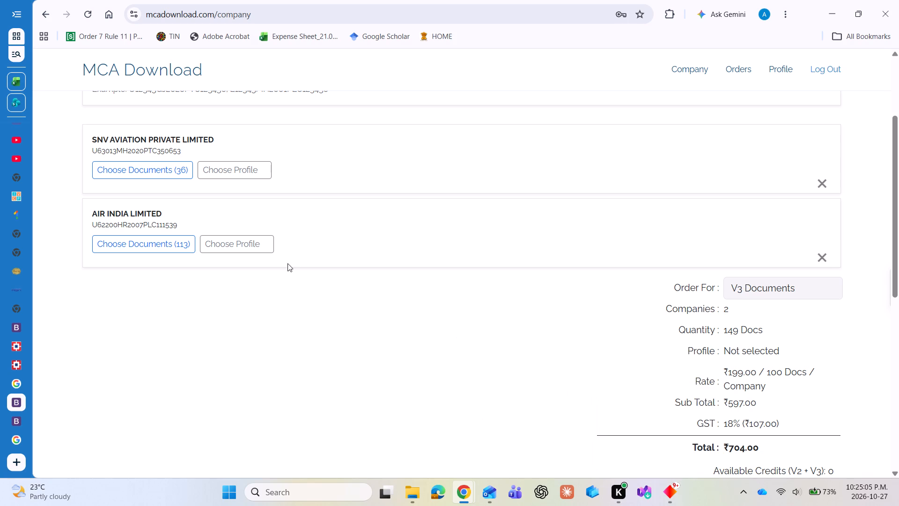
{"action": "left_click", "coordinate": [177, 245]}
{"action": "scroll", "coordinate": [314, 305], "scroll_direction": "down", "scroll_amount": 4}
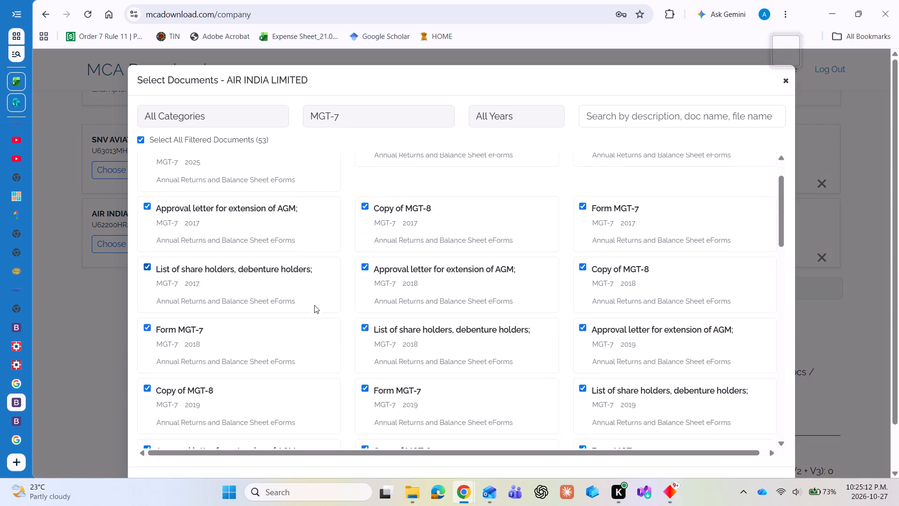
{"action": "scroll", "coordinate": [314, 305], "scroll_direction": "down", "scroll_amount": 9}
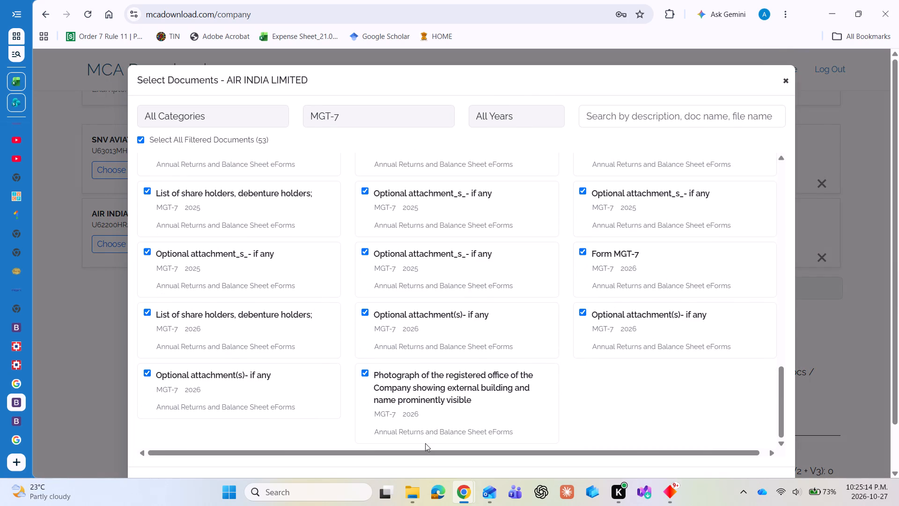
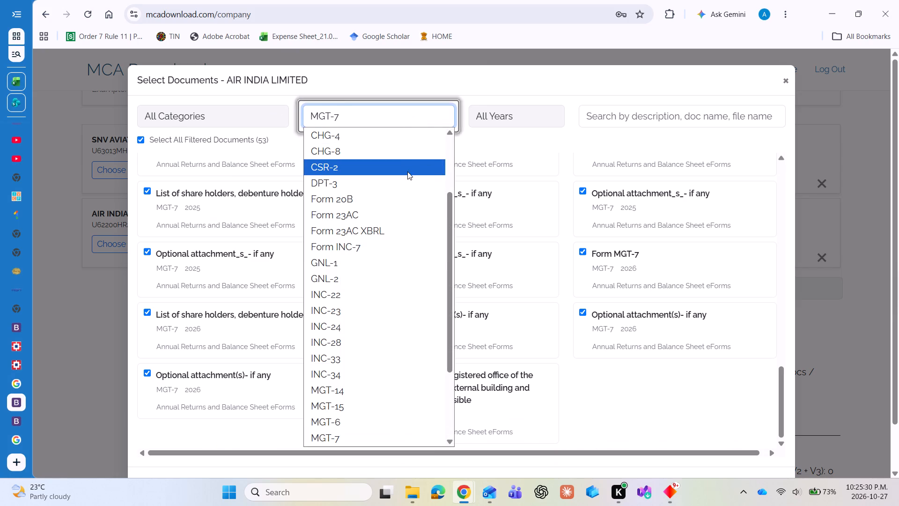
Switch the form ID filter of Air India Limited's documents back to AOC-4 XBRL to review the selected filings.
{"action": "scroll", "coordinate": [407, 171], "scroll_direction": "up", "scroll_amount": 7}
{"action": "left_click", "coordinate": [384, 166]}
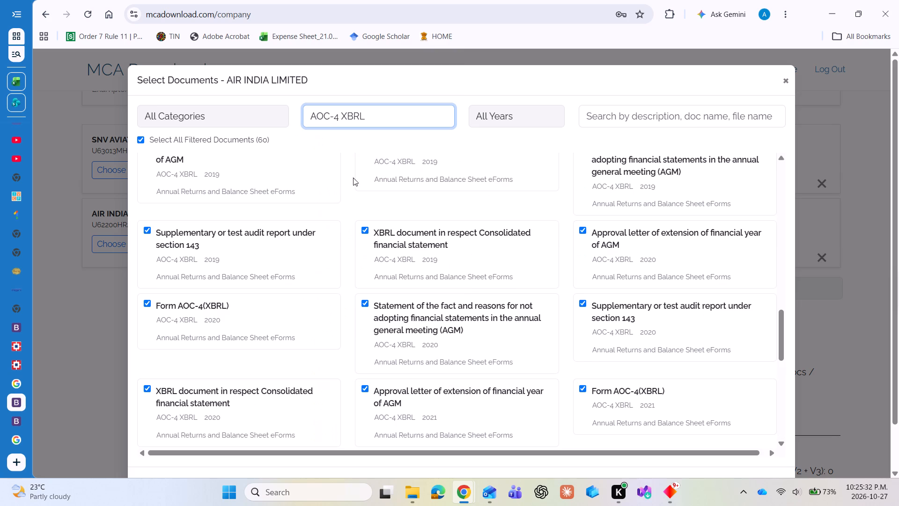
Deselect all of Air India Limited's filtered AOC-4 XBRL documents.
{"action": "scroll", "coordinate": [318, 180], "scroll_direction": "up", "scroll_amount": 9}
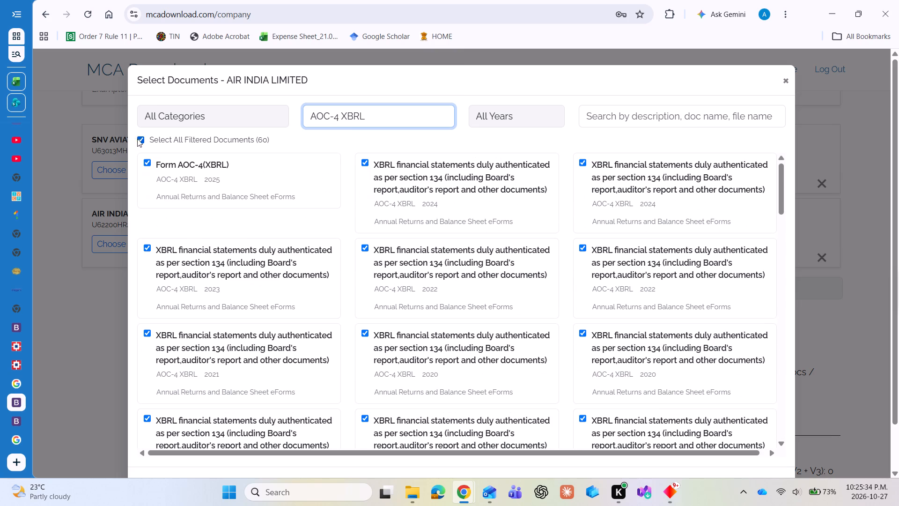
{"action": "left_click", "coordinate": [137, 139]}
At the end of the list, select the 2026 and two 2024 Form AOC-4(XBRL) documents, the 2023 XBRL consolidated financial statement and its adjacent optional attachment.
{"action": "scroll", "coordinate": [314, 312], "scroll_direction": "down", "scroll_amount": 13}
{"action": "scroll", "coordinate": [314, 312], "scroll_direction": "down", "scroll_amount": 8}
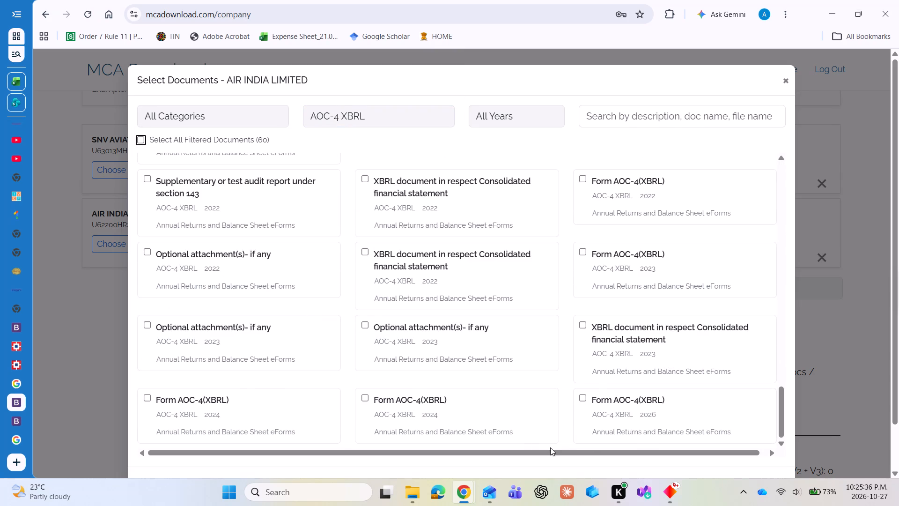
{"action": "left_click", "coordinate": [582, 399]}
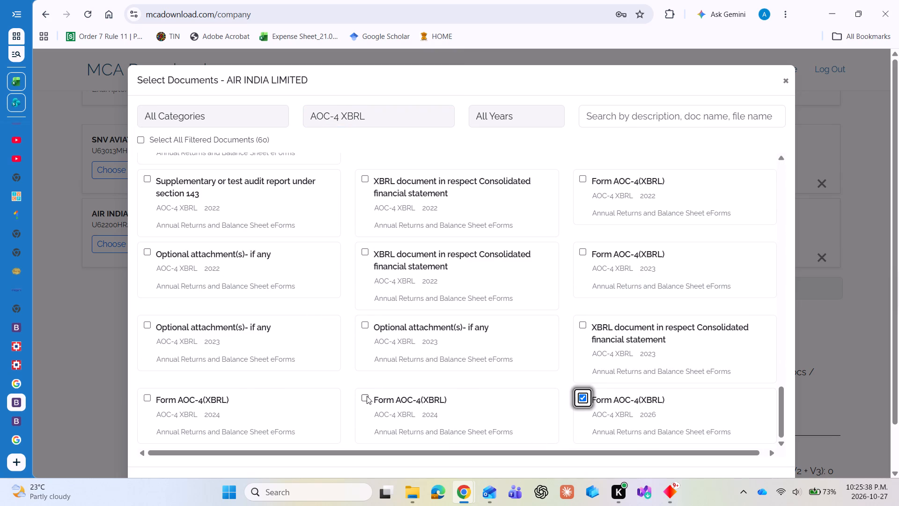
{"action": "left_click", "coordinate": [363, 398]}
{"action": "left_click", "coordinate": [144, 397]}
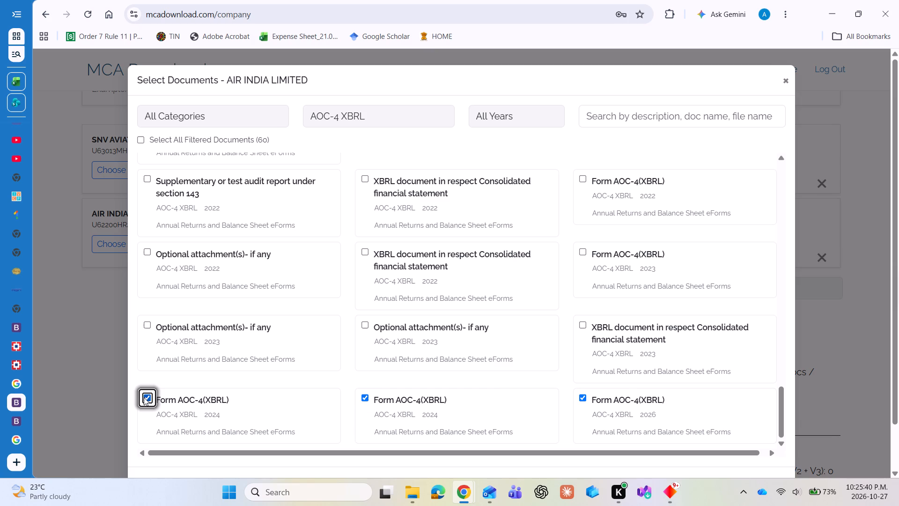
{"action": "left_click", "coordinate": [584, 320]}
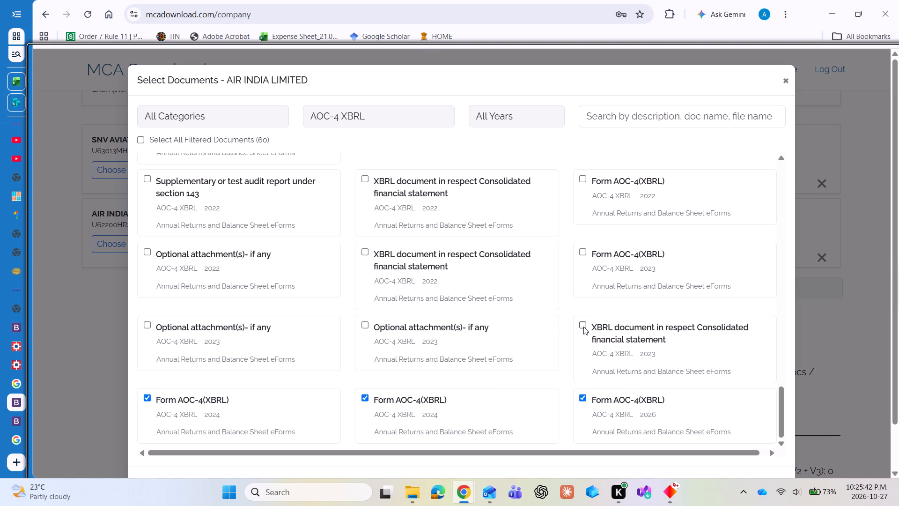
{"action": "left_click", "coordinate": [583, 326]}
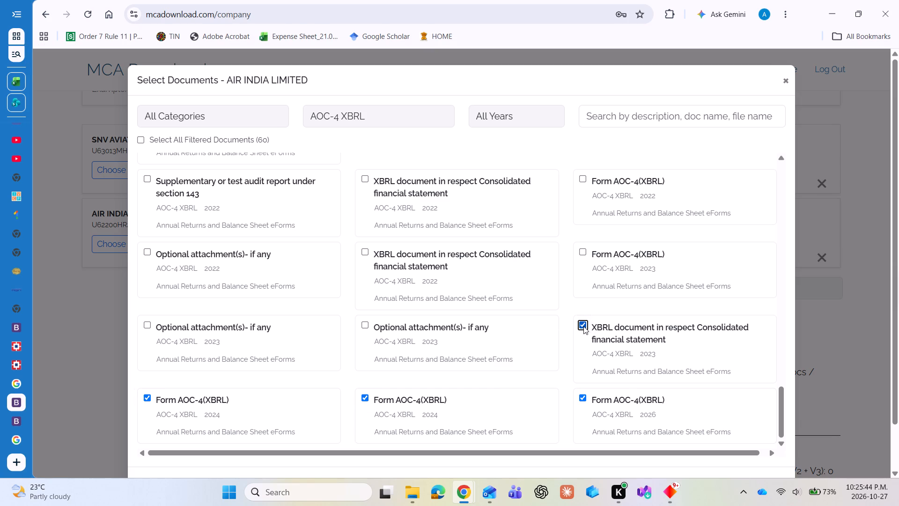
{"action": "left_click", "coordinate": [366, 323]}
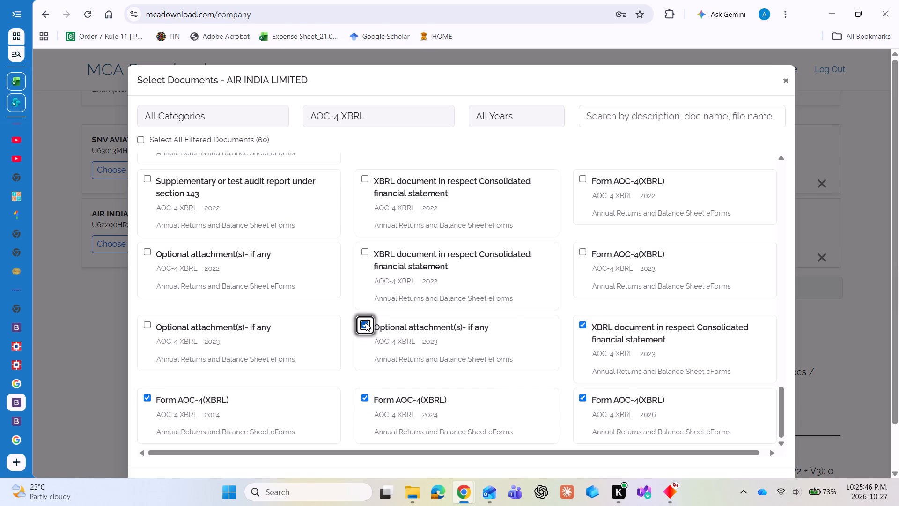
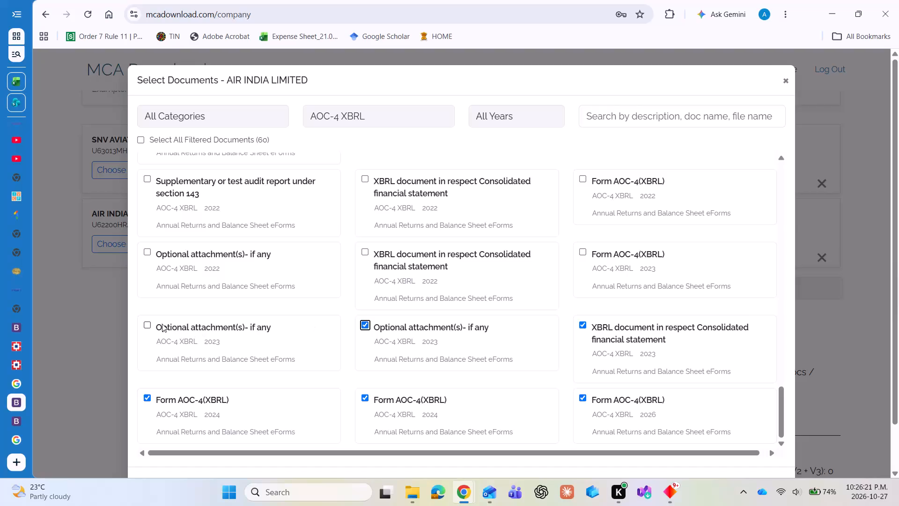
Select the remaining 2023 optional attachment and the 2023 Form AOC-4(XBRL) for Air India Limited.
{"action": "left_click", "coordinate": [147, 323]}
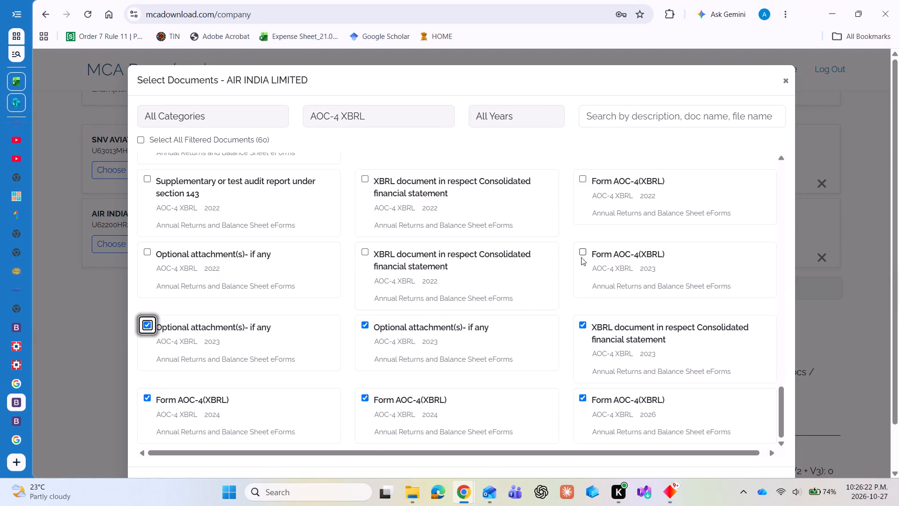
{"action": "left_click", "coordinate": [582, 254]}
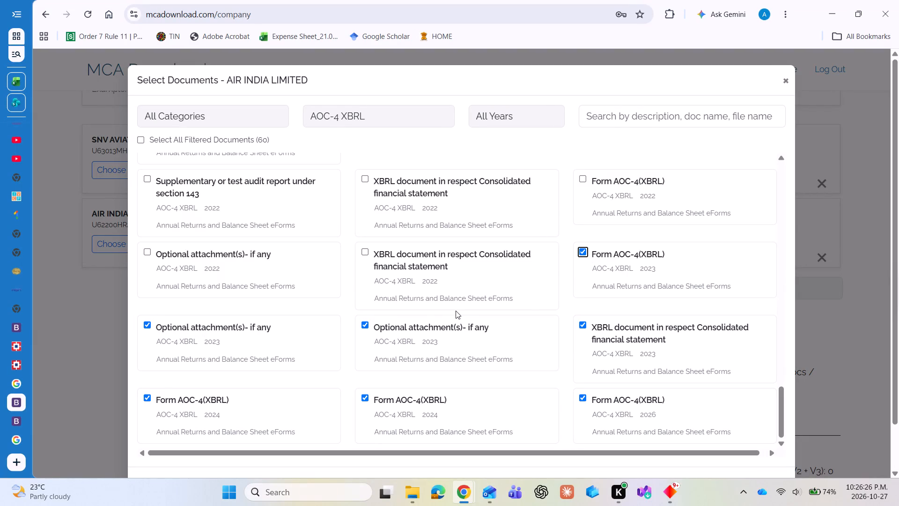
Filter Air India Limited's documents by form ID MGT-7 and deselect all the filtered documents.
{"action": "scroll", "coordinate": [456, 311], "scroll_direction": "up", "scroll_amount": 2}
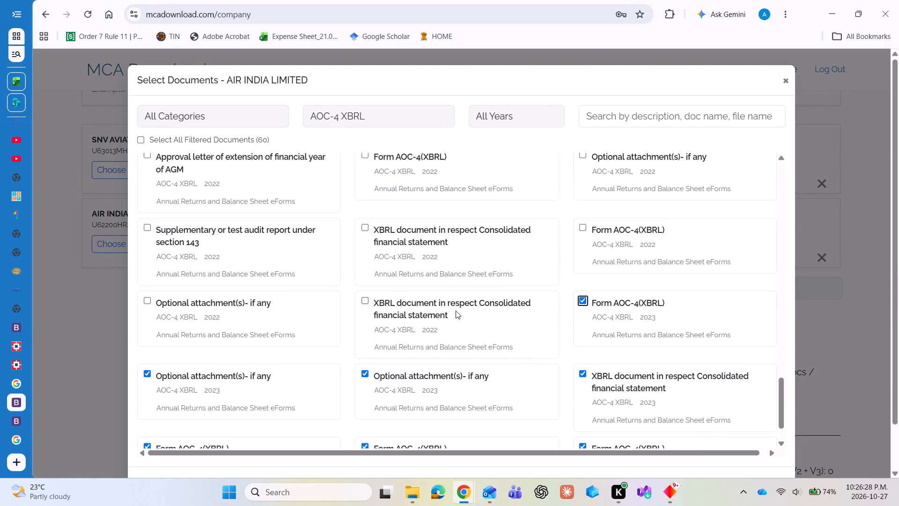
{"action": "scroll", "coordinate": [456, 311], "scroll_direction": "up", "scroll_amount": 13}
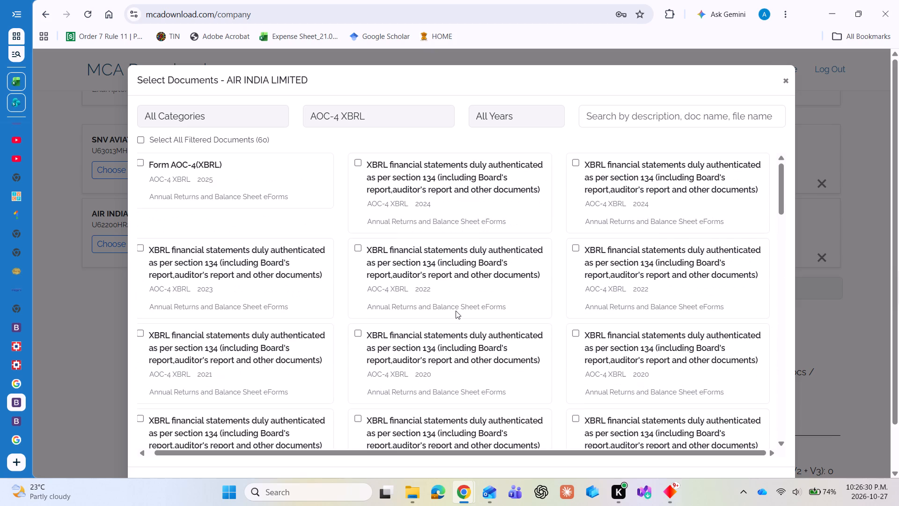
{"action": "left_click", "coordinate": [399, 122]}
{"action": "scroll", "coordinate": [398, 247], "scroll_direction": "down", "scroll_amount": 6}
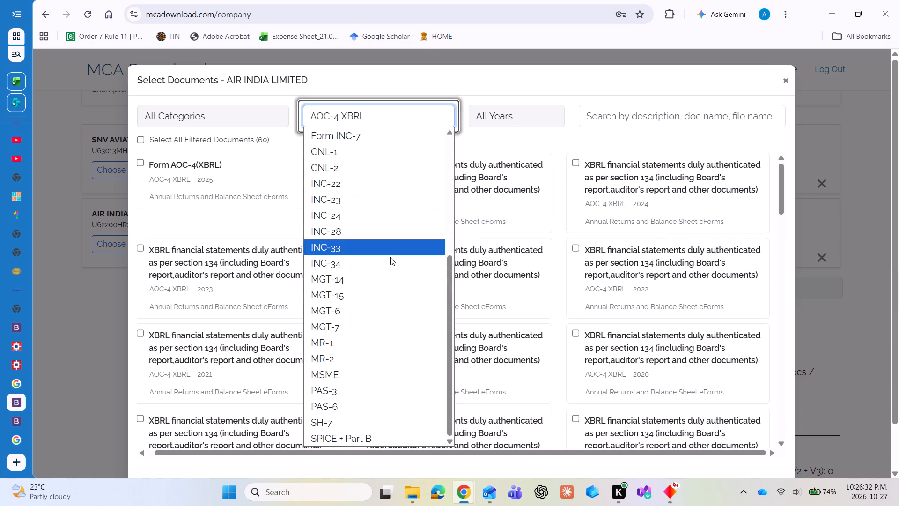
{"action": "left_click", "coordinate": [382, 324]}
{"action": "left_click", "coordinate": [142, 138]}
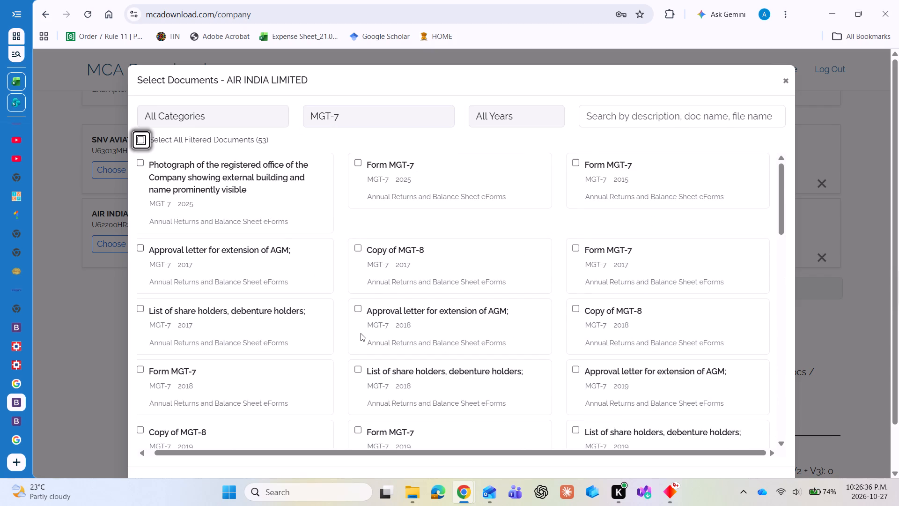
At the end of the MGT-7 list, select the 2026 registered office photograph and the 2026 optional attachment beside it.
{"action": "scroll", "coordinate": [361, 333], "scroll_direction": "down", "scroll_amount": 17}
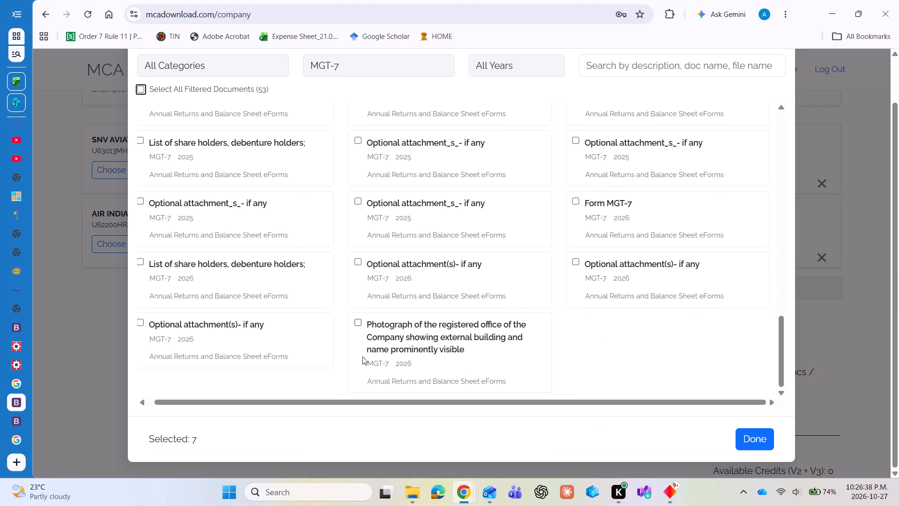
{"action": "left_click", "coordinate": [357, 325]}
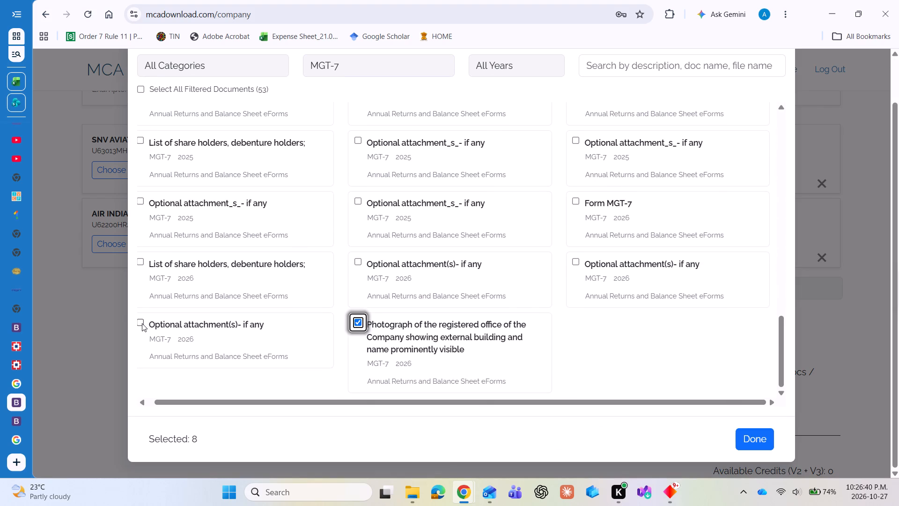
{"action": "left_click", "coordinate": [142, 323]}
At the start of the MGT-7 list, select the 2025 registered office photograph and the 2025 and 2015 Form MGT-7 documents.
{"action": "scroll", "coordinate": [240, 235], "scroll_direction": "up", "scroll_amount": 7}
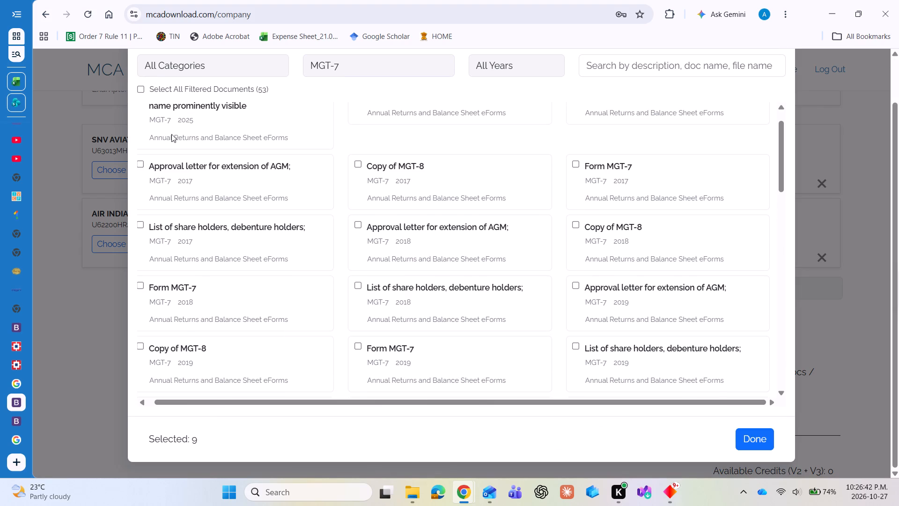
{"action": "scroll", "coordinate": [177, 164], "scroll_direction": "up", "scroll_amount": 3}
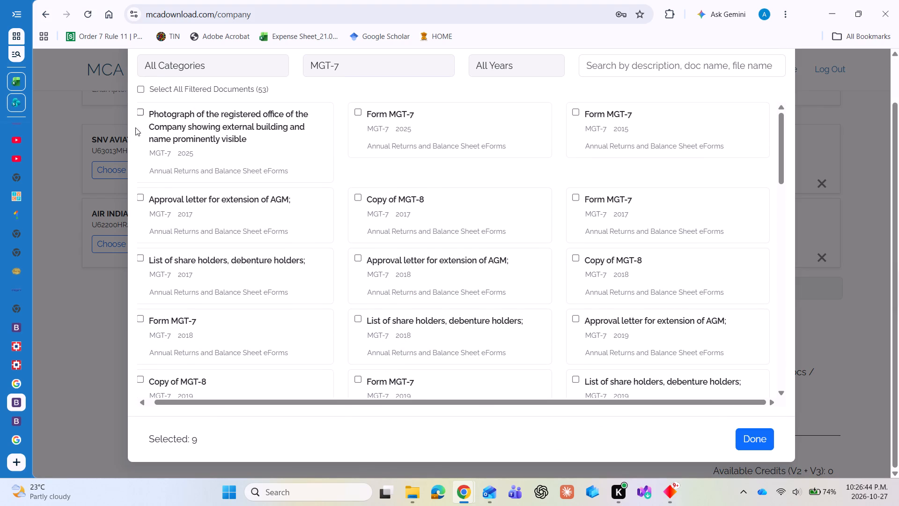
{"action": "left_click", "coordinate": [142, 113]}
{"action": "left_click", "coordinate": [360, 110]}
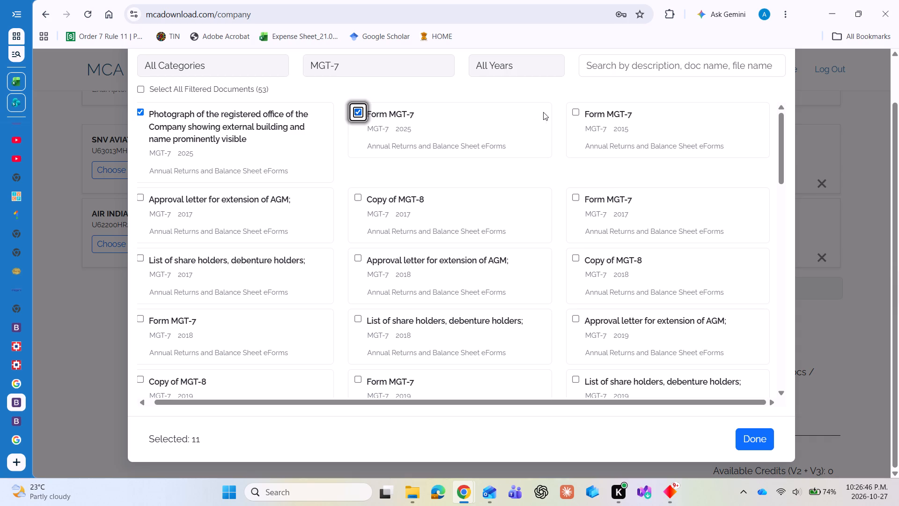
{"action": "left_click", "coordinate": [574, 110]}
Select the 2023 Copy of MGT-8, Form MGT-7 and list of share holders and debenture holders.
{"action": "scroll", "coordinate": [553, 238], "scroll_direction": "down", "scroll_amount": 1}
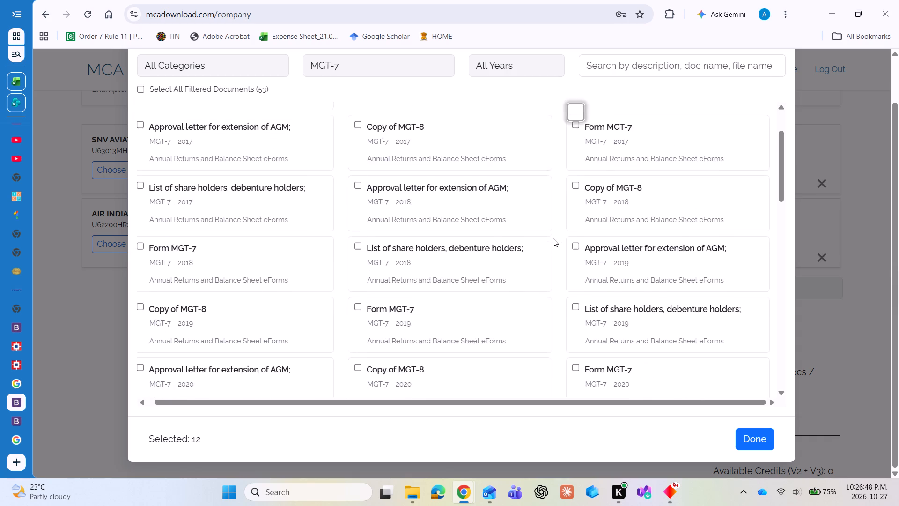
{"action": "scroll", "coordinate": [553, 238], "scroll_direction": "down", "scroll_amount": 1}
{"action": "scroll", "coordinate": [416, 224], "scroll_direction": "down", "scroll_amount": 1}
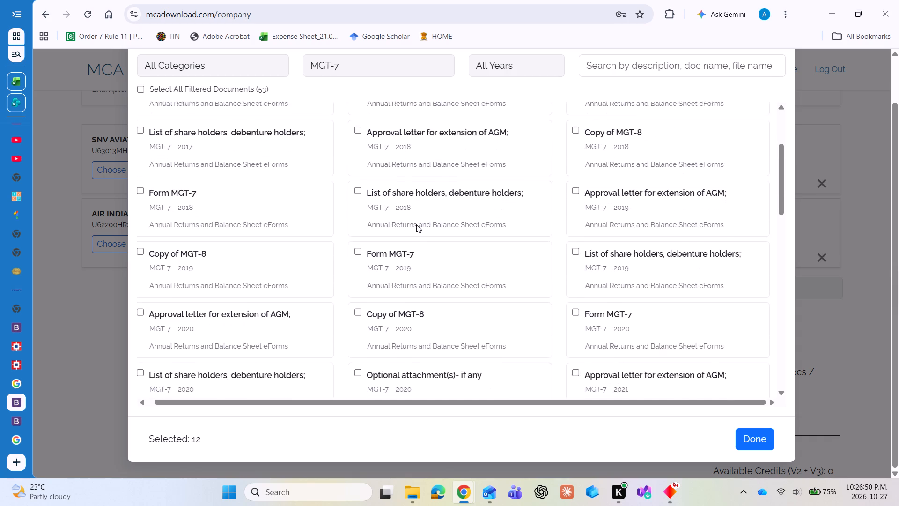
{"action": "scroll", "coordinate": [416, 224], "scroll_direction": "down", "scroll_amount": 1}
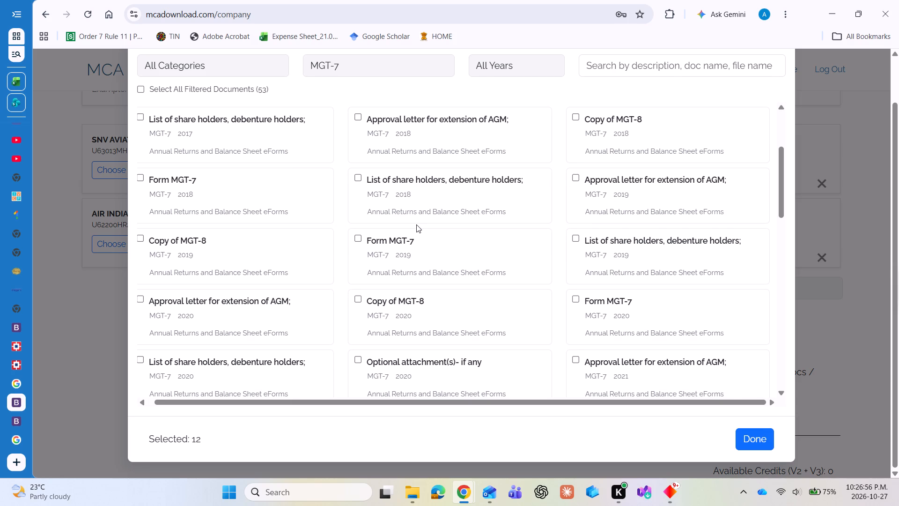
{"action": "scroll", "coordinate": [480, 238], "scroll_direction": "down", "scroll_amount": 4}
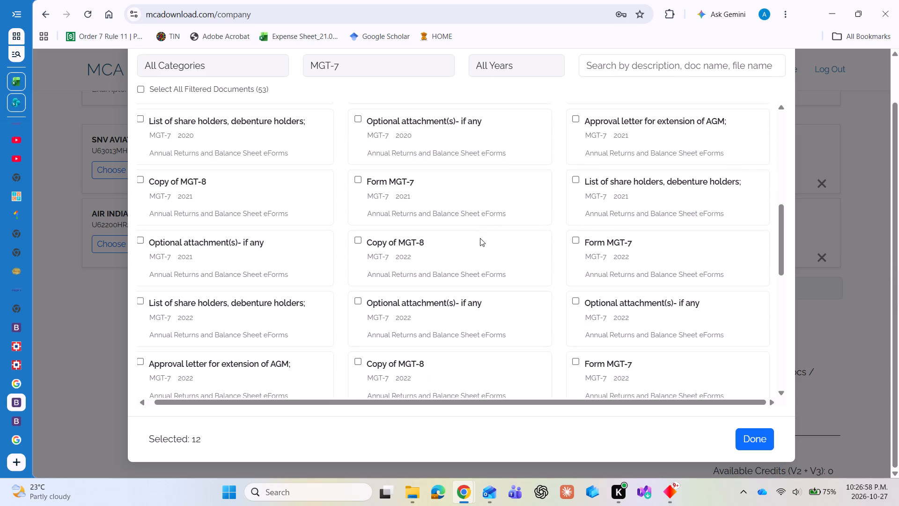
{"action": "scroll", "coordinate": [432, 221], "scroll_direction": "down", "scroll_amount": 1}
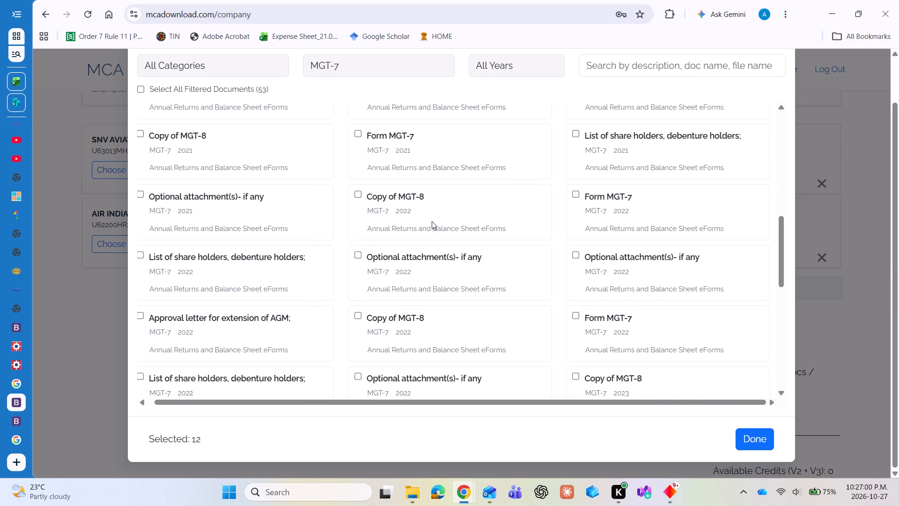
{"action": "scroll", "coordinate": [432, 221], "scroll_direction": "down", "scroll_amount": 4}
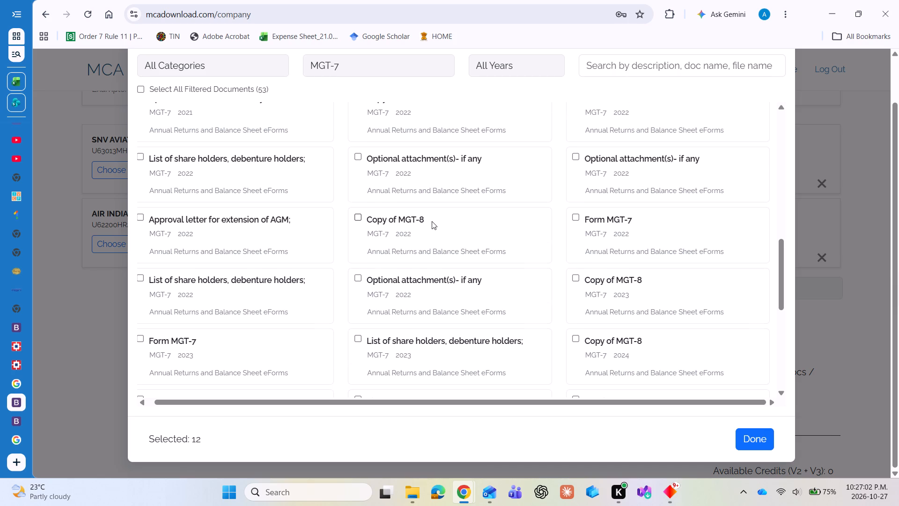
{"action": "scroll", "coordinate": [432, 221], "scroll_direction": "down", "scroll_amount": 2}
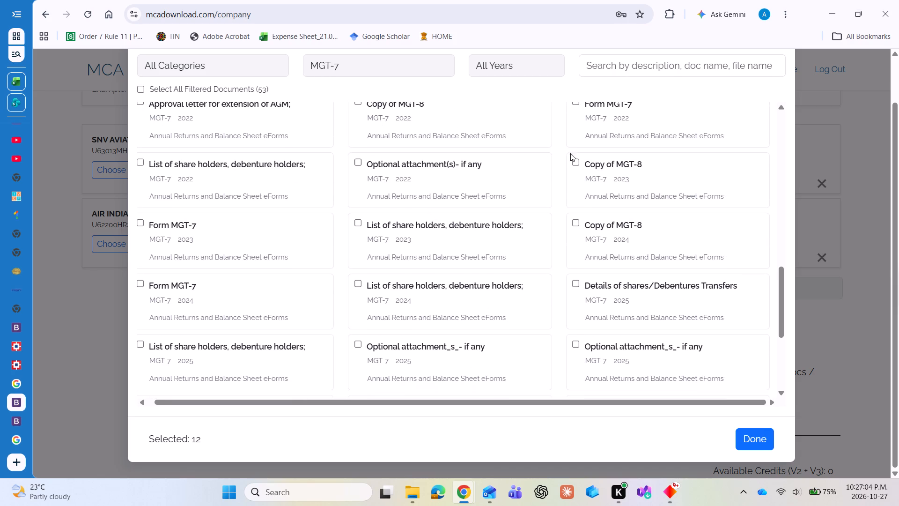
{"action": "left_click", "coordinate": [575, 160]}
{"action": "left_click", "coordinate": [142, 222]}
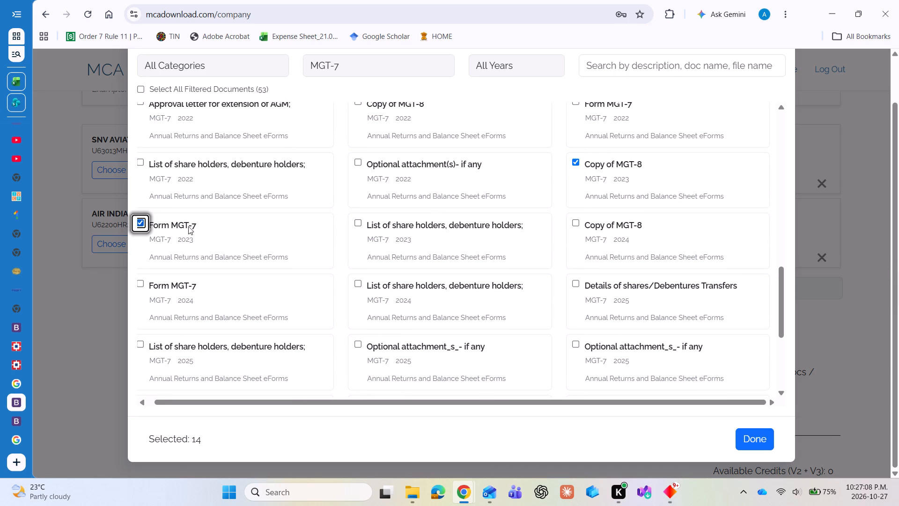
{"action": "left_click", "coordinate": [360, 222]}
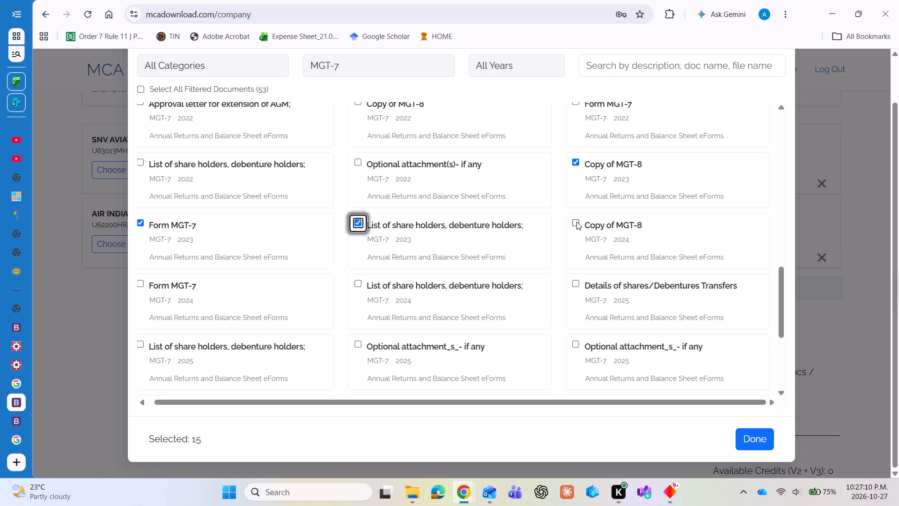
Select the 2024 Copy of MGT-8, Form MGT-7 and list of share holders and debenture holders.
{"action": "left_click", "coordinate": [575, 222]}
{"action": "scroll", "coordinate": [341, 274], "scroll_direction": "down", "scroll_amount": 1}
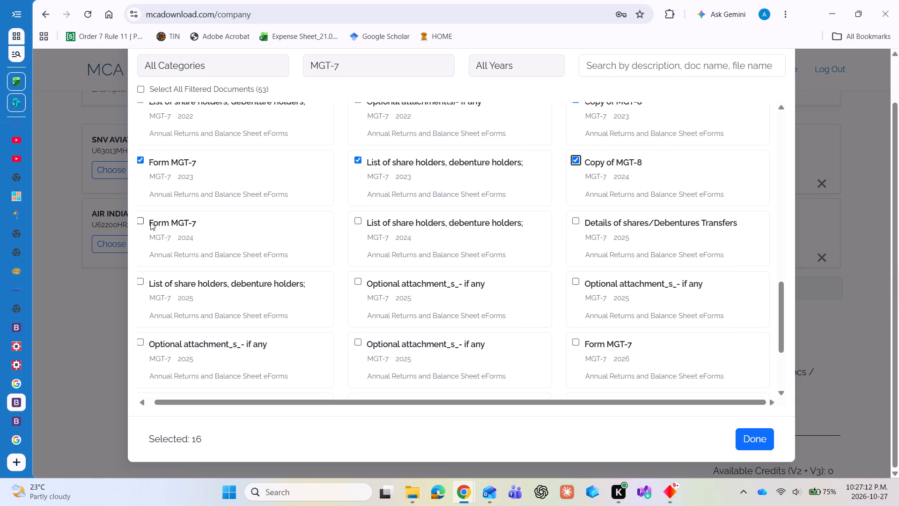
{"action": "left_click", "coordinate": [139, 219]}
{"action": "left_click", "coordinate": [356, 219]}
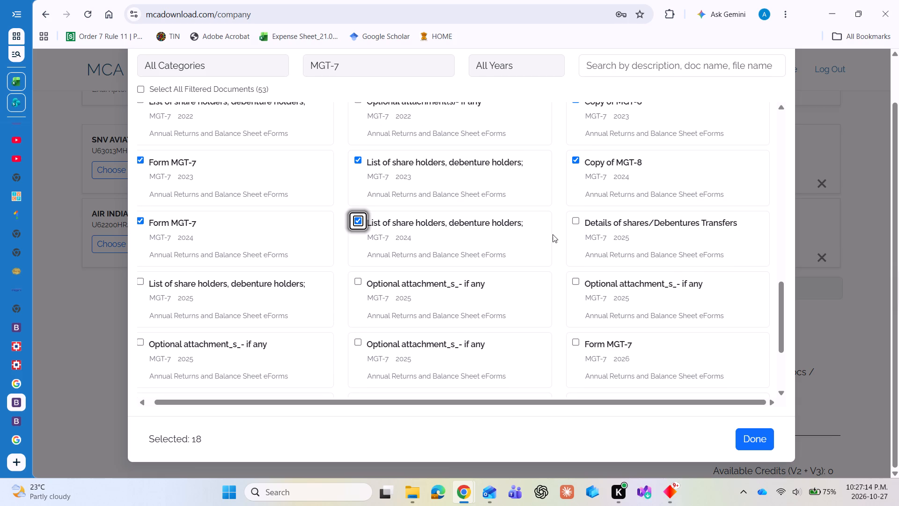
Select the 2025 Details of shares/Debentures Transfers, the 2025 list of share holders and all four 2025 optional attachments.
{"action": "left_click", "coordinate": [578, 221]}
{"action": "scroll", "coordinate": [582, 272], "scroll_direction": "down", "scroll_amount": 2}
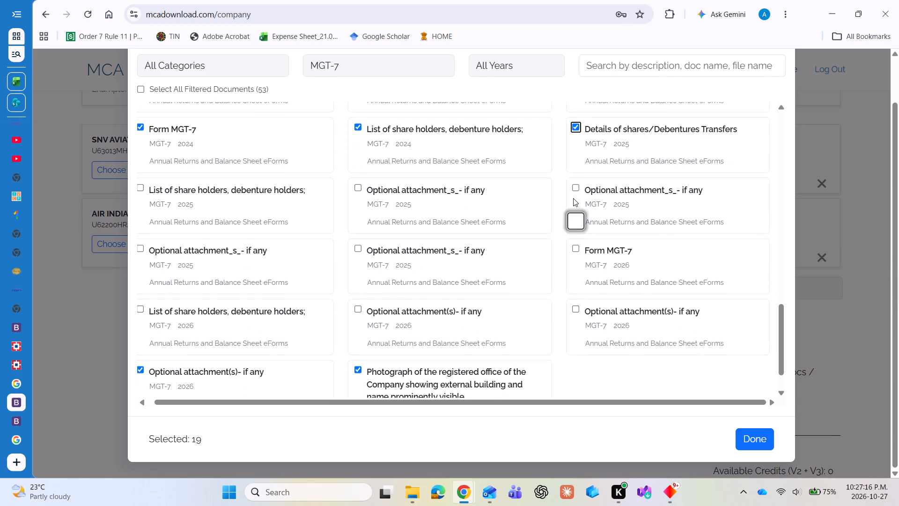
{"action": "left_click", "coordinate": [575, 186]}
{"action": "left_click", "coordinate": [358, 186]}
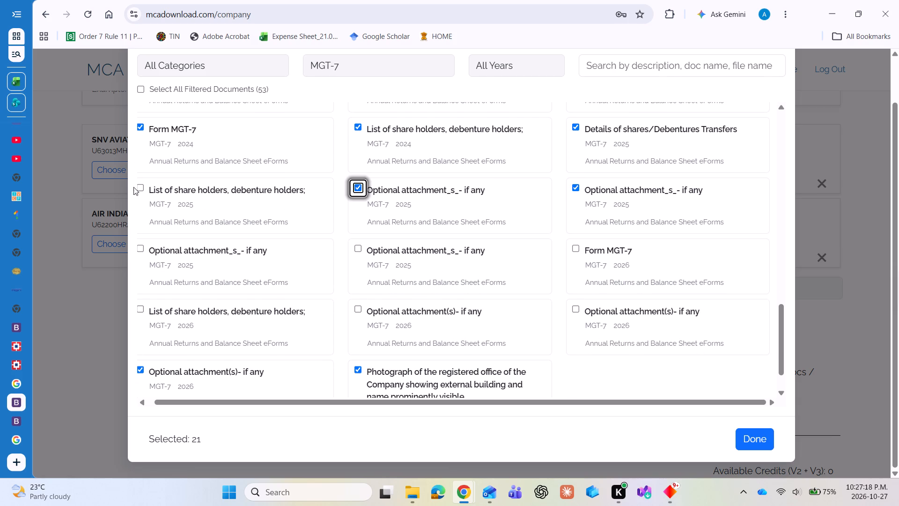
{"action": "left_click", "coordinate": [140, 187]}
{"action": "left_click", "coordinate": [139, 249]}
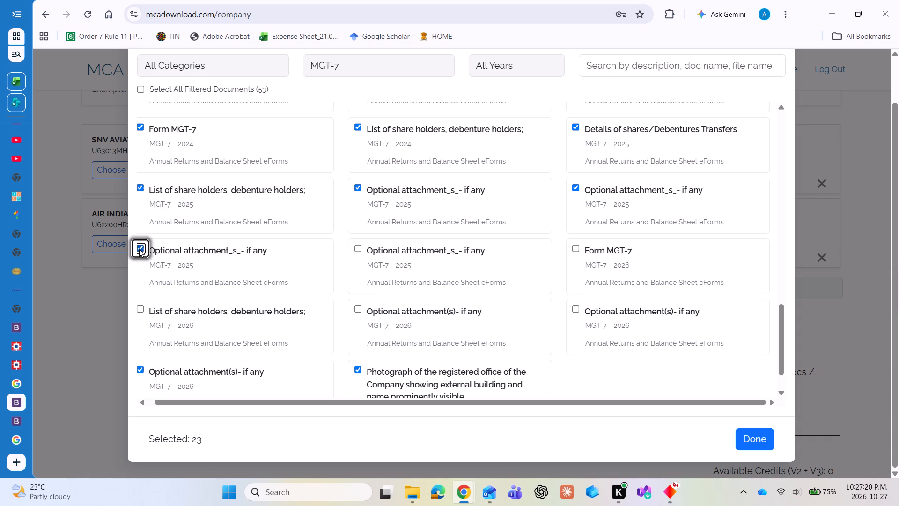
{"action": "left_click", "coordinate": [358, 246]}
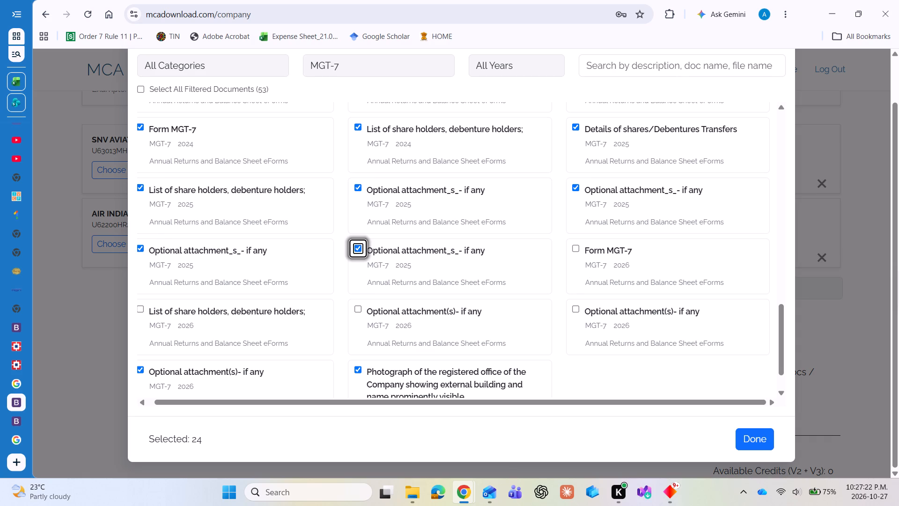
Select the 2026 Form MGT-7, list of share holders and two remaining 2026 optional attachments, then finish Air India Limited's document selection.
{"action": "left_click", "coordinate": [577, 246]}
{"action": "left_click", "coordinate": [576, 309]}
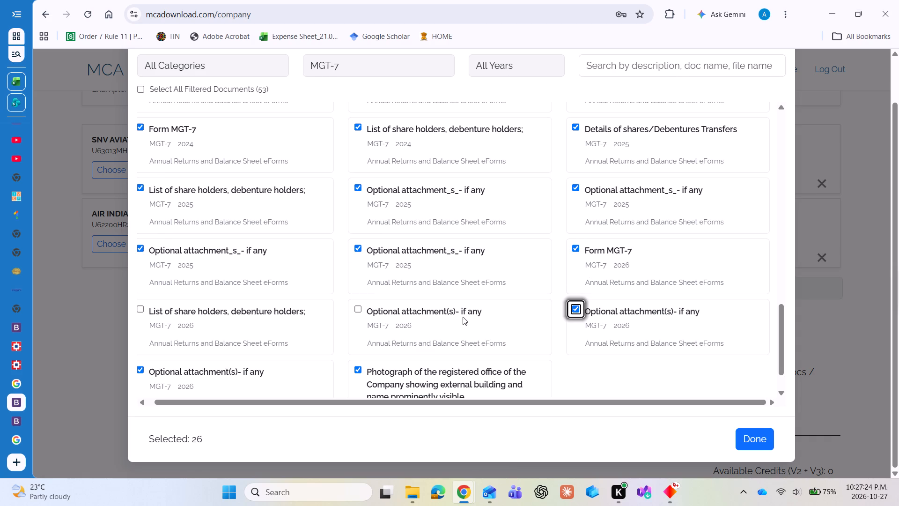
{"action": "left_click", "coordinate": [357, 310]}
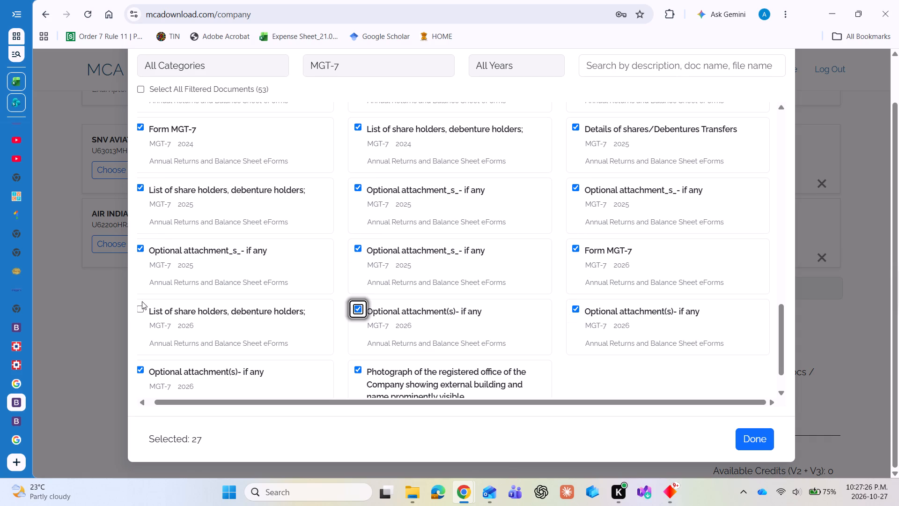
{"action": "left_click", "coordinate": [140, 306]}
{"action": "scroll", "coordinate": [234, 281], "scroll_direction": "down", "scroll_amount": 4}
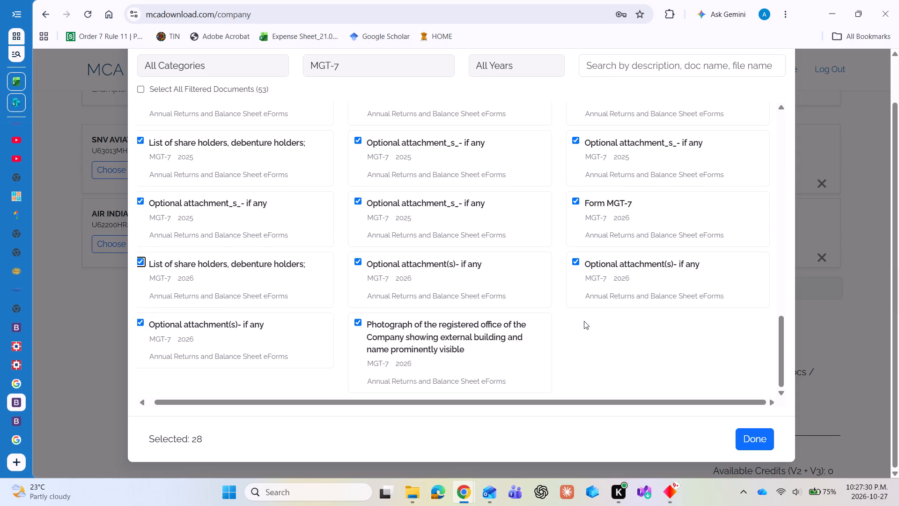
{"action": "scroll", "coordinate": [584, 321], "scroll_direction": "up", "scroll_amount": 10}
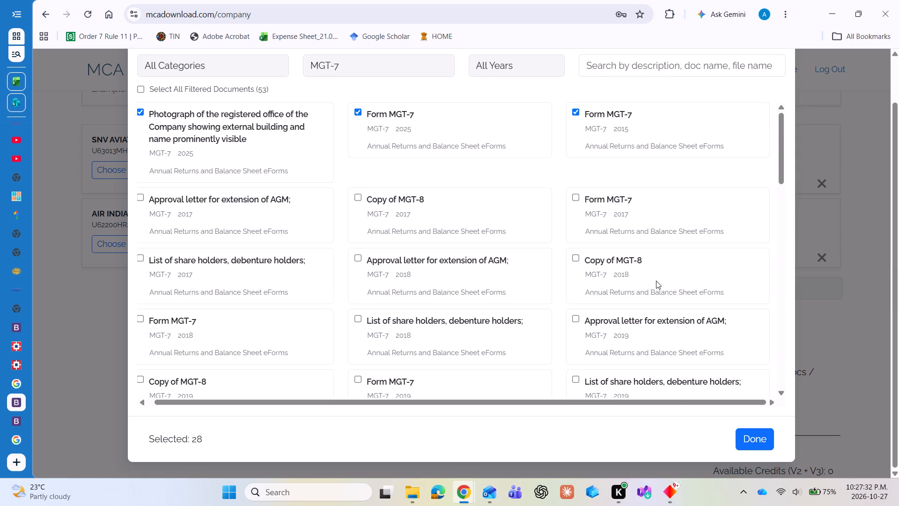
{"action": "left_click", "coordinate": [747, 435]}
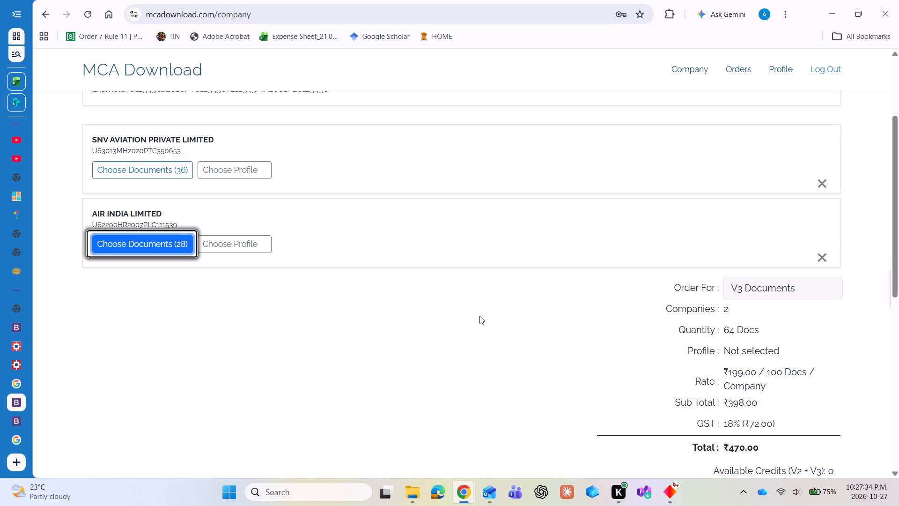
Filter SNV Aviation Private Limited's documents by form AOC-4 XBRL and deselect all filtered documents.
{"action": "left_click", "coordinate": [184, 172]}
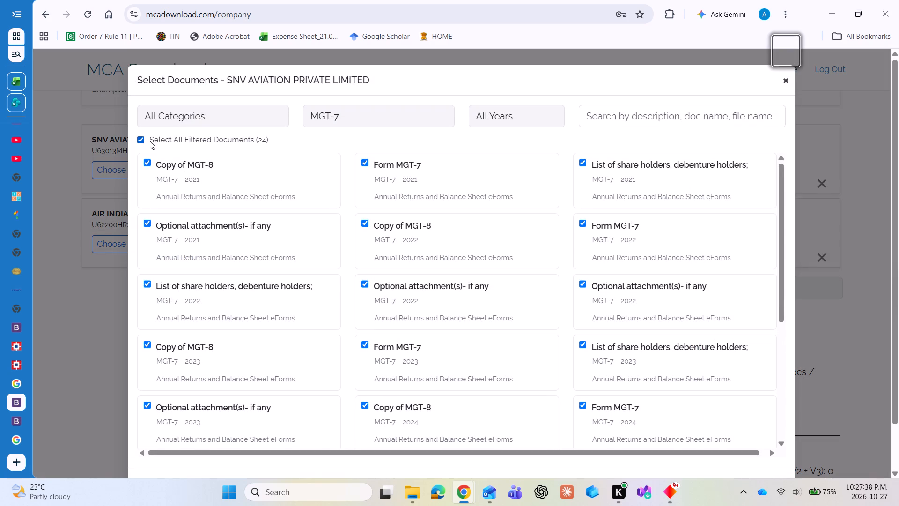
{"action": "left_click", "coordinate": [336, 121]}
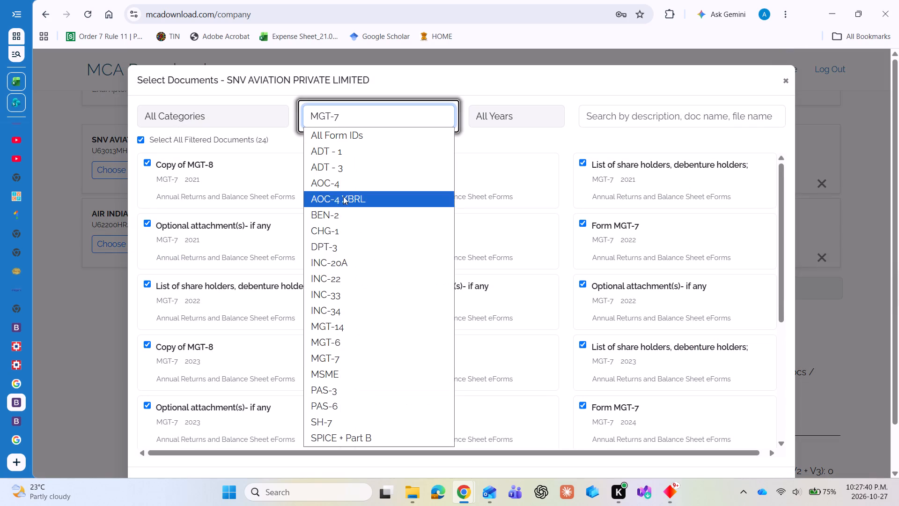
{"action": "left_click", "coordinate": [343, 201]}
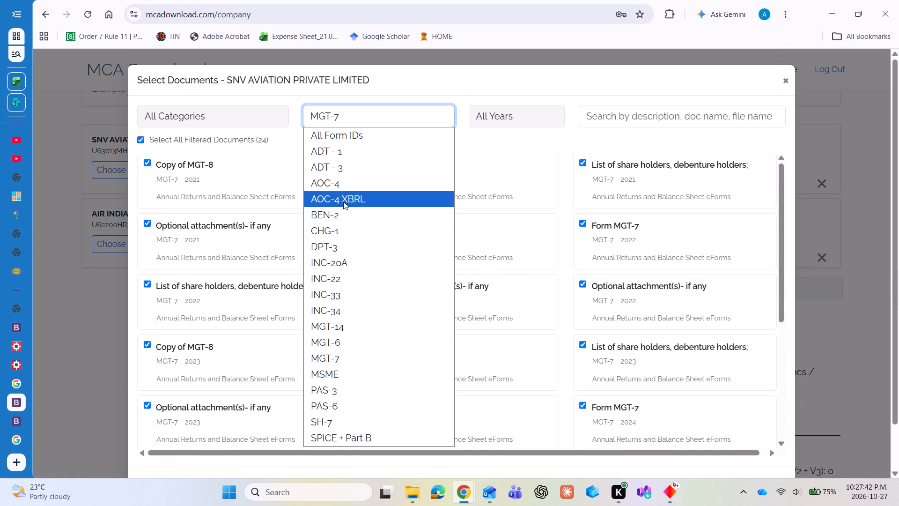
{"action": "left_click", "coordinate": [141, 140]}
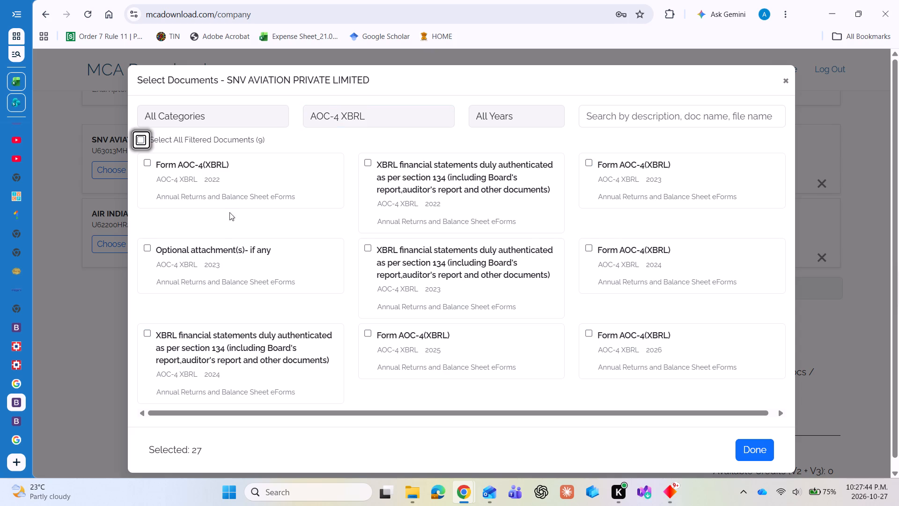
Select all AOC-4 XBRL documents for 2023 and 2024, plus the 2025 and 2026 Form AOC-4(XBRL), leaving out 2022.
{"action": "left_click", "coordinate": [585, 163]}
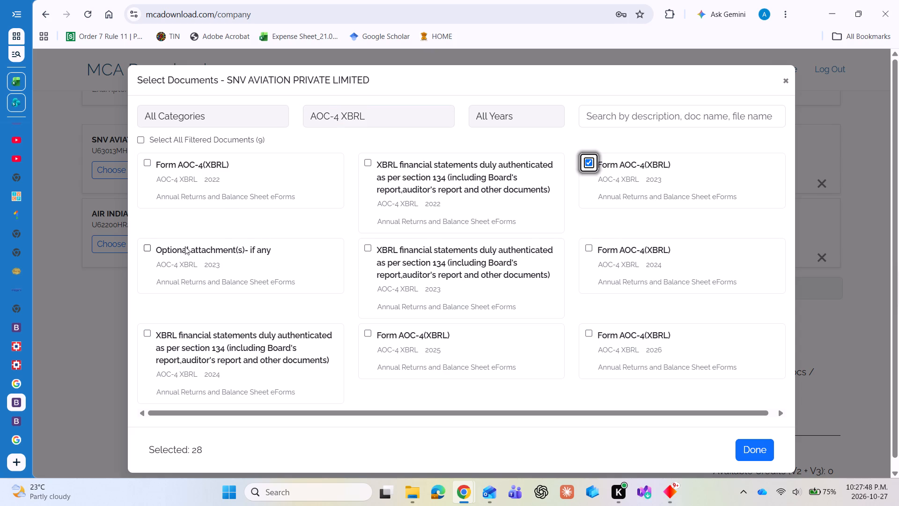
{"action": "left_click", "coordinate": [143, 248]}
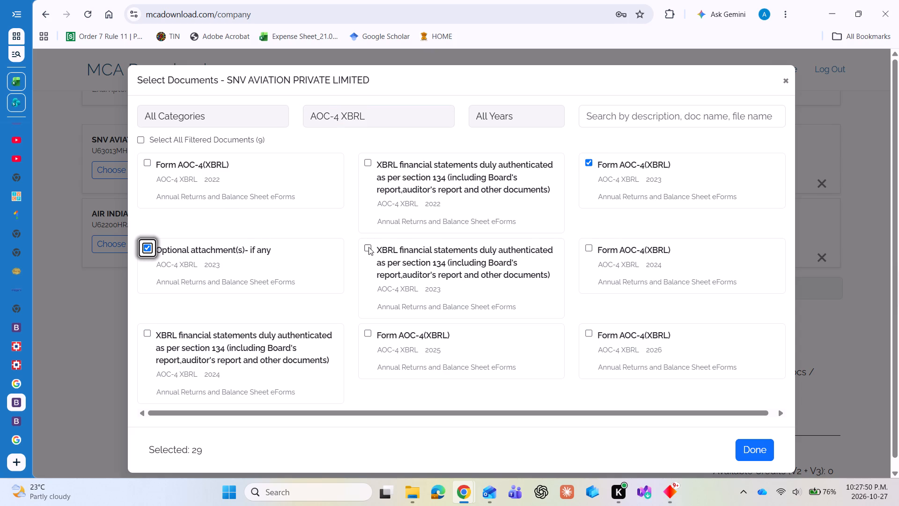
{"action": "left_click", "coordinate": [369, 247]}
{"action": "left_click", "coordinate": [588, 248]}
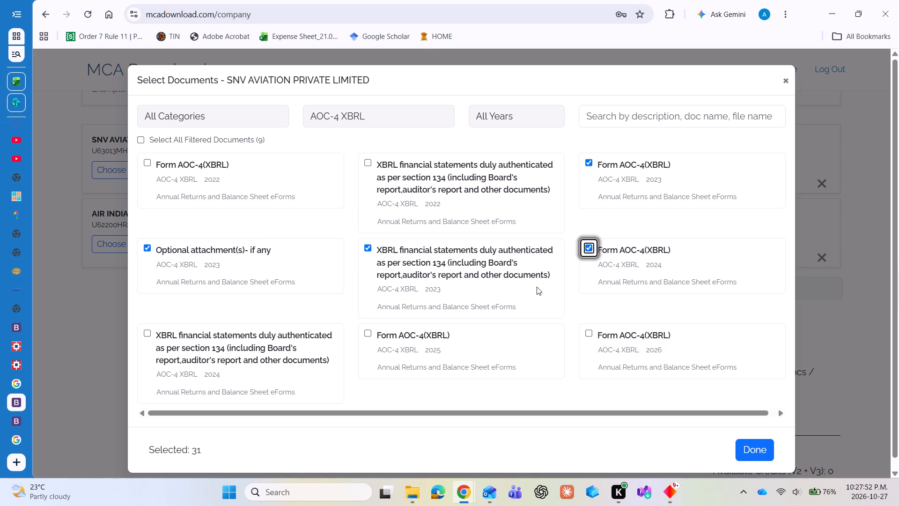
{"action": "scroll", "coordinate": [492, 314], "scroll_direction": "down", "scroll_amount": 5}
{"action": "left_click", "coordinate": [147, 324]}
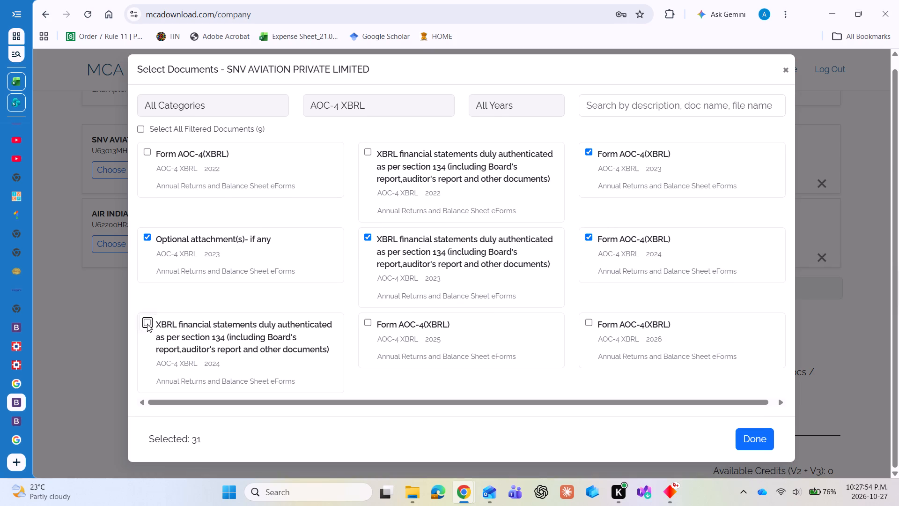
{"action": "left_click", "coordinate": [367, 322]}
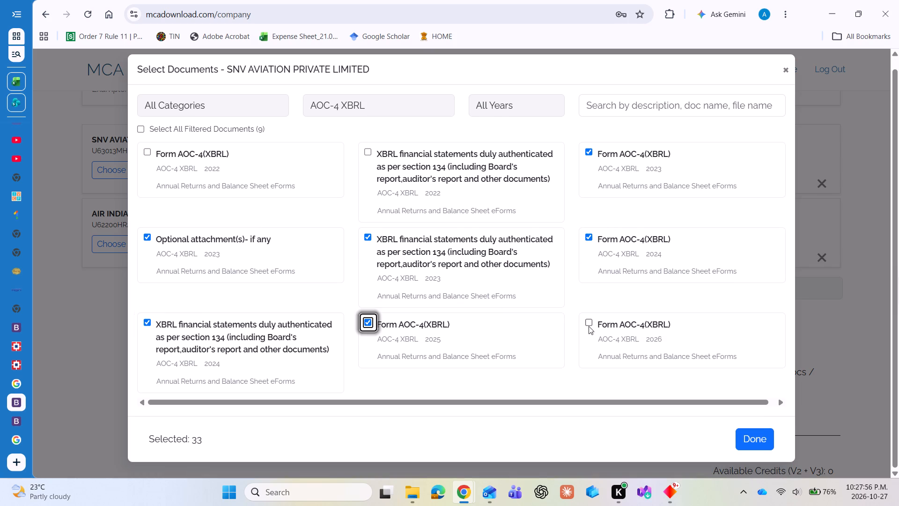
{"action": "left_click", "coordinate": [588, 322]}
Check the AOC-4 documents, filter SNV Aviation's list by form MGT-7 instead and deselect all filtered documents.
{"action": "left_click", "coordinate": [375, 106]}
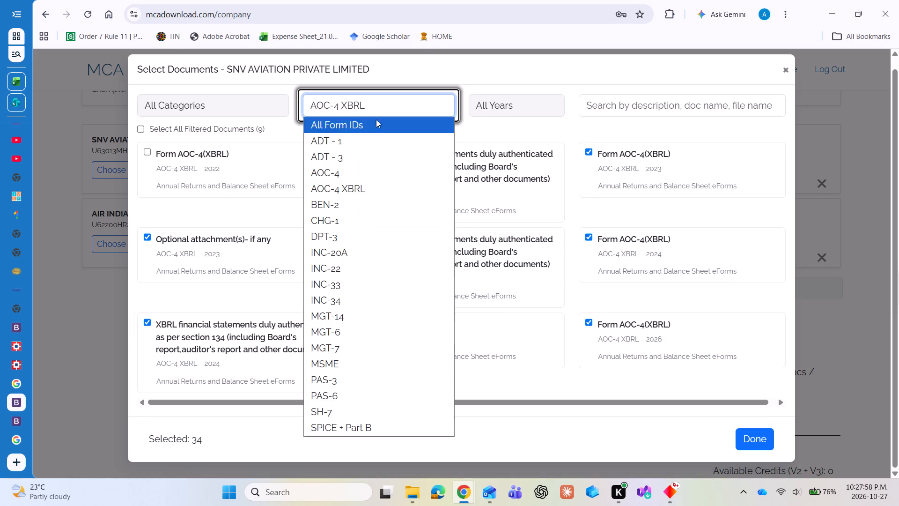
{"action": "left_click", "coordinate": [375, 171]}
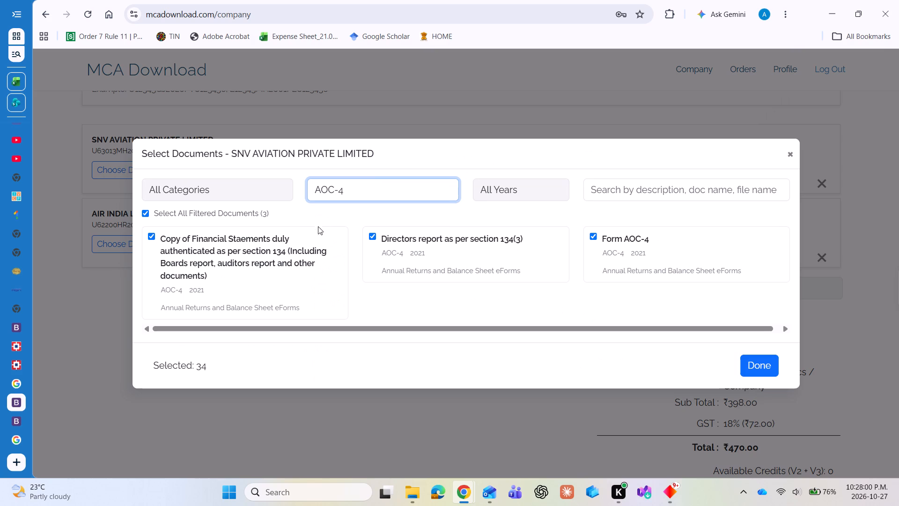
{"action": "left_click", "coordinate": [410, 191]}
{"action": "scroll", "coordinate": [404, 315], "scroll_direction": "down", "scroll_amount": 8}
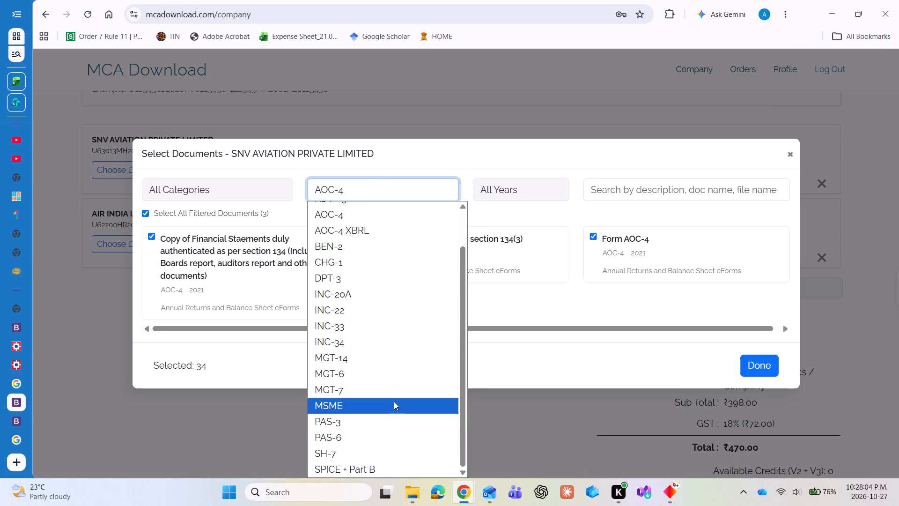
{"action": "left_click", "coordinate": [391, 394]}
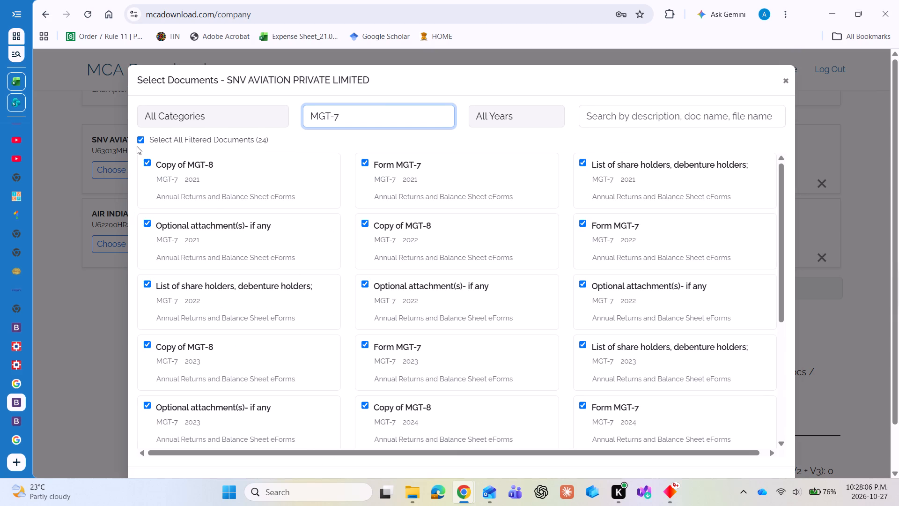
{"action": "left_click", "coordinate": [140, 137]}
Select the 2025 MGT-7 optional attachment, registered office photograph, list of share holders, Form MGT-7 and Details of shares/Debentures Transfers.
{"action": "scroll", "coordinate": [266, 243], "scroll_direction": "down", "scroll_amount": 12}
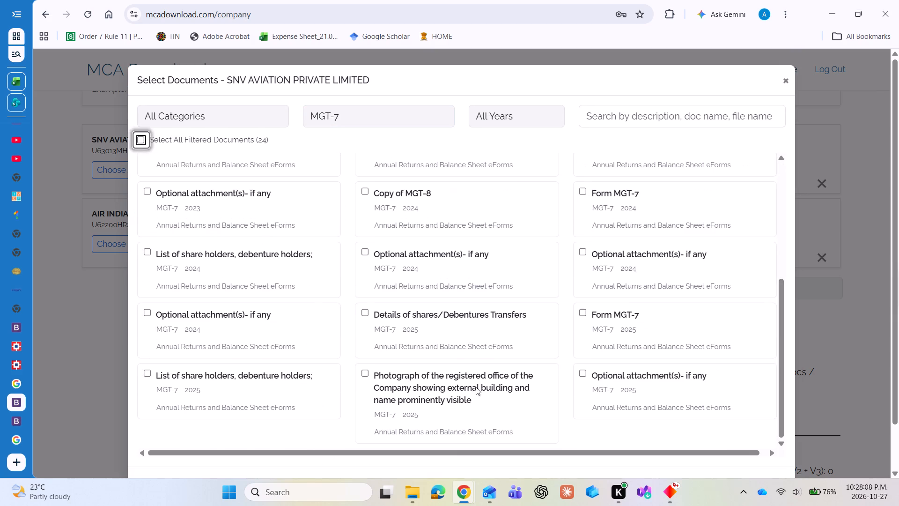
{"action": "left_click", "coordinate": [585, 372]}
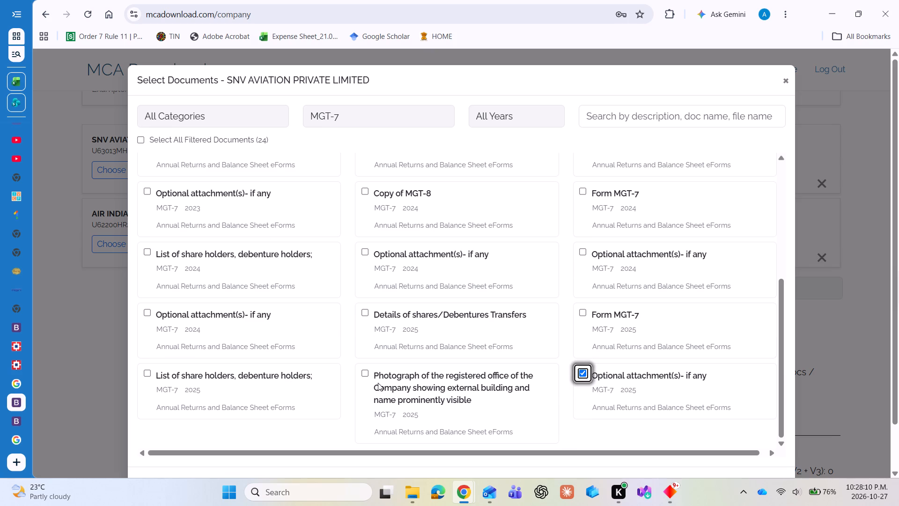
{"action": "left_click", "coordinate": [366, 374]}
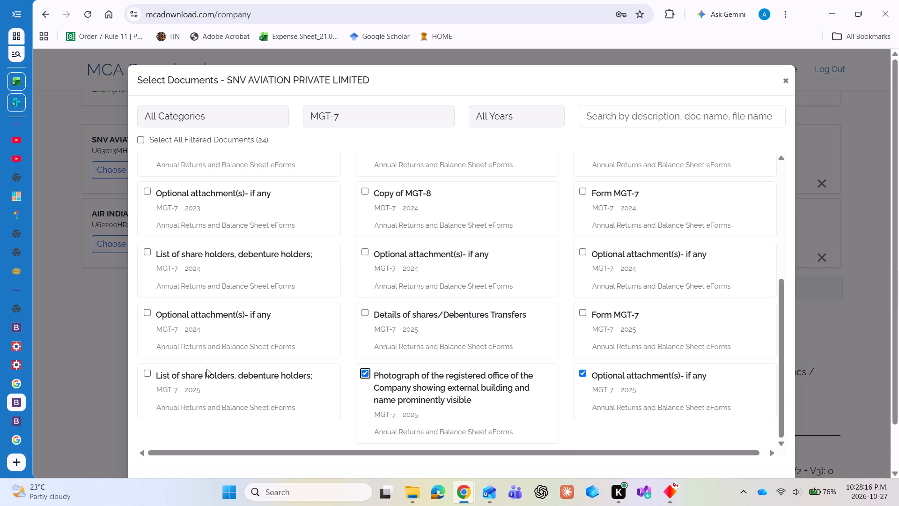
{"action": "left_click", "coordinate": [147, 371]}
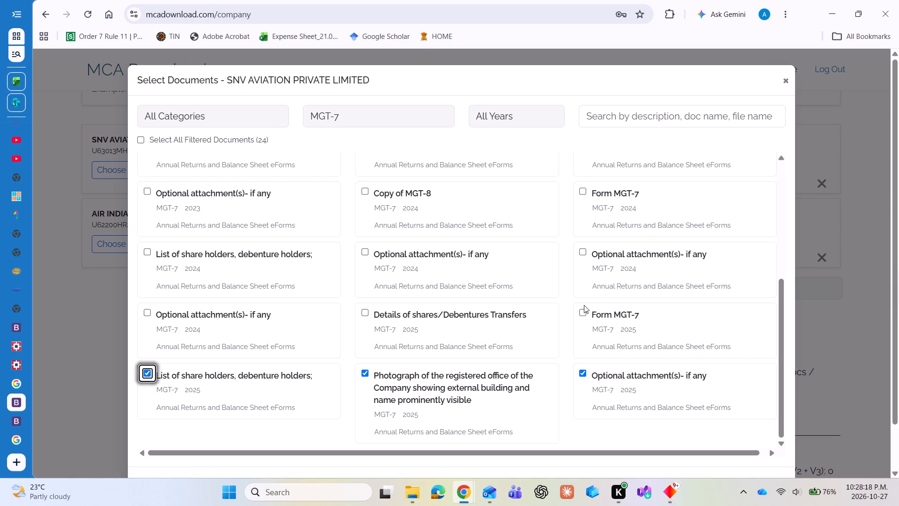
{"action": "left_click", "coordinate": [583, 309]}
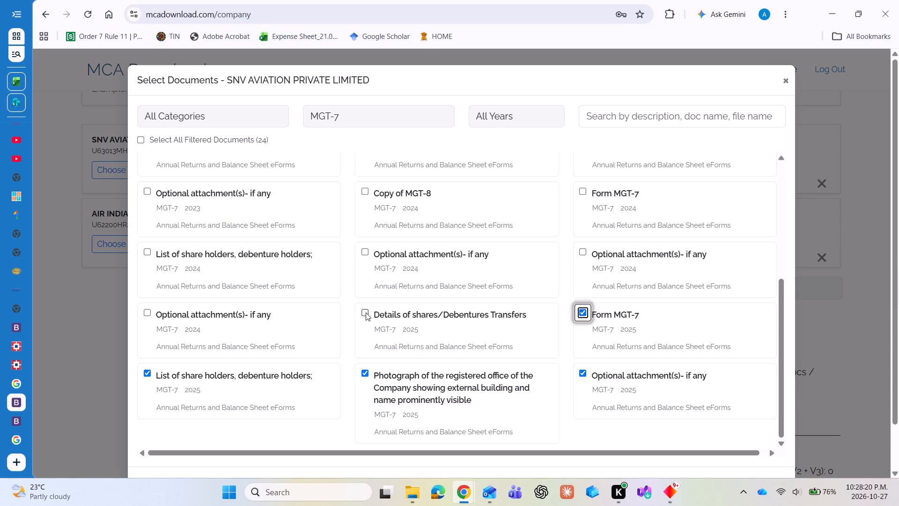
{"action": "left_click", "coordinate": [366, 313]}
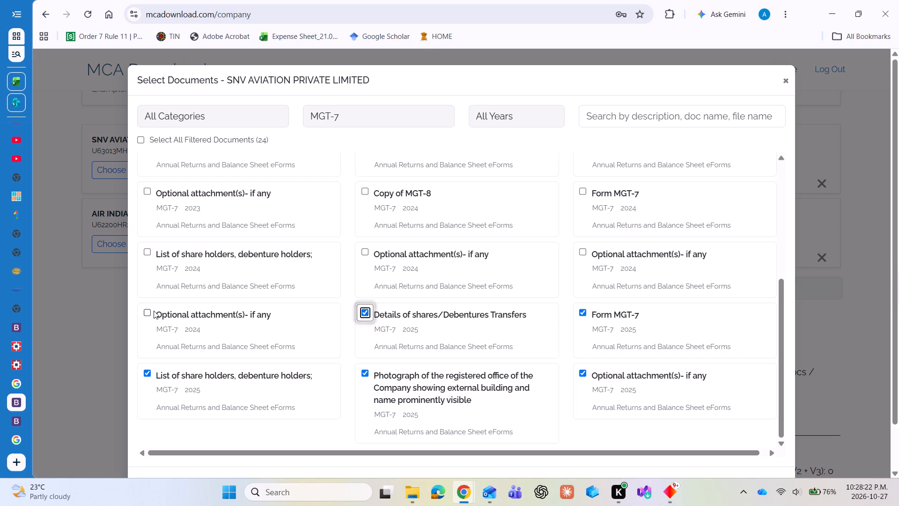
Select the three 2024 MGT-7 optional attachments, the 2024 list of share holders, Form MGT-7 and Copy of MGT-8.
{"action": "left_click", "coordinate": [147, 311]}
{"action": "left_click", "coordinate": [581, 253]}
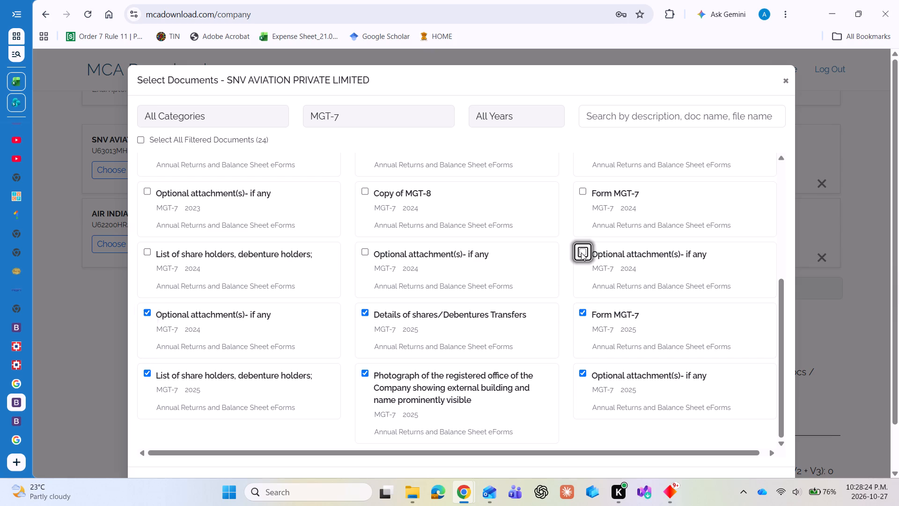
{"action": "left_click", "coordinate": [363, 251]}
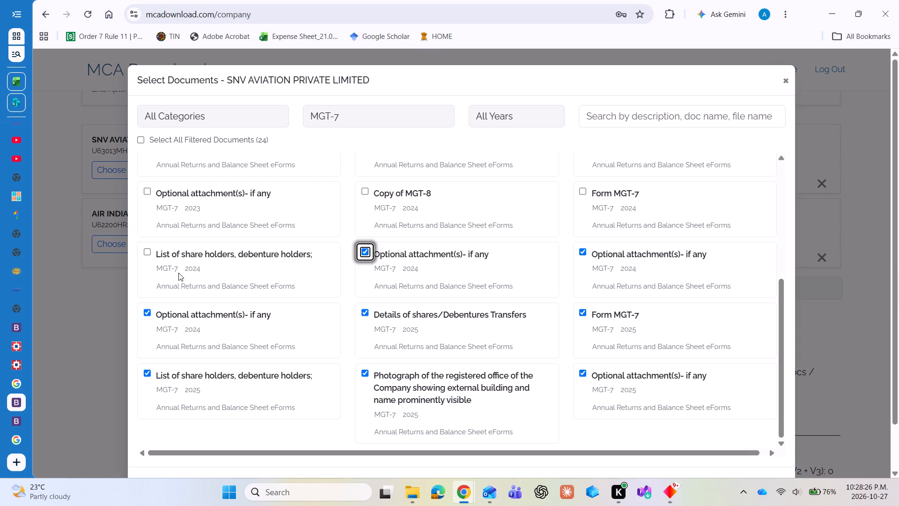
{"action": "left_click", "coordinate": [147, 251]}
{"action": "scroll", "coordinate": [495, 222], "scroll_direction": "up", "scroll_amount": 2}
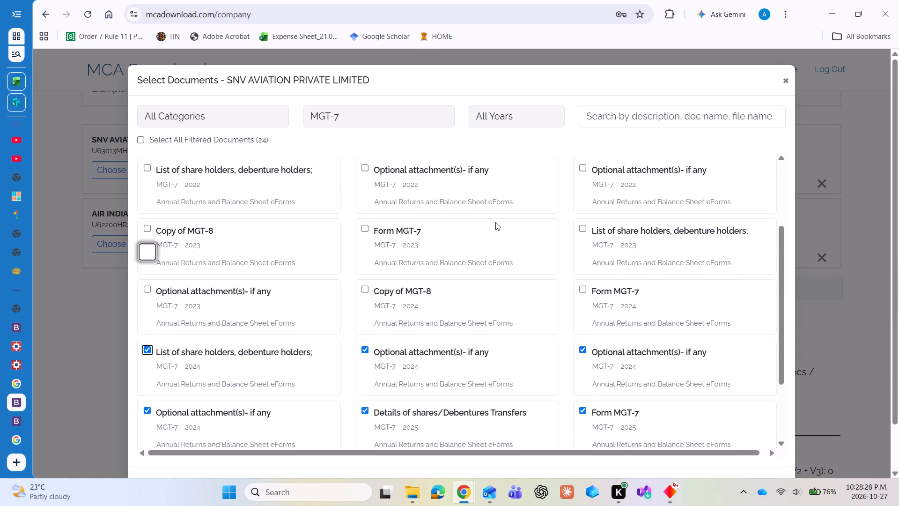
{"action": "left_click", "coordinate": [585, 290]}
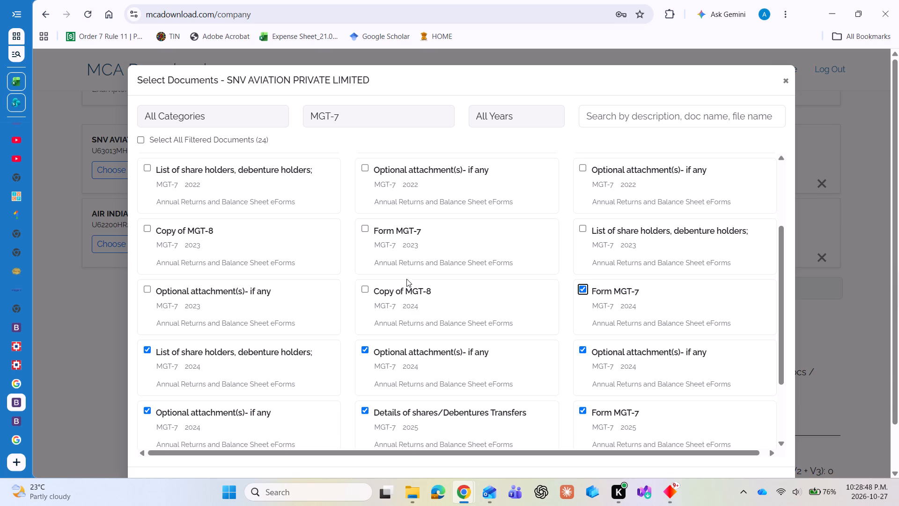
{"action": "left_click", "coordinate": [365, 289]}
Select the 2023 MGT-7 optional attachment, list of share holders, Form MGT-7 and Copy of MGT-8, then finish SNV Aviation's document selection.
{"action": "left_click", "coordinate": [146, 286]}
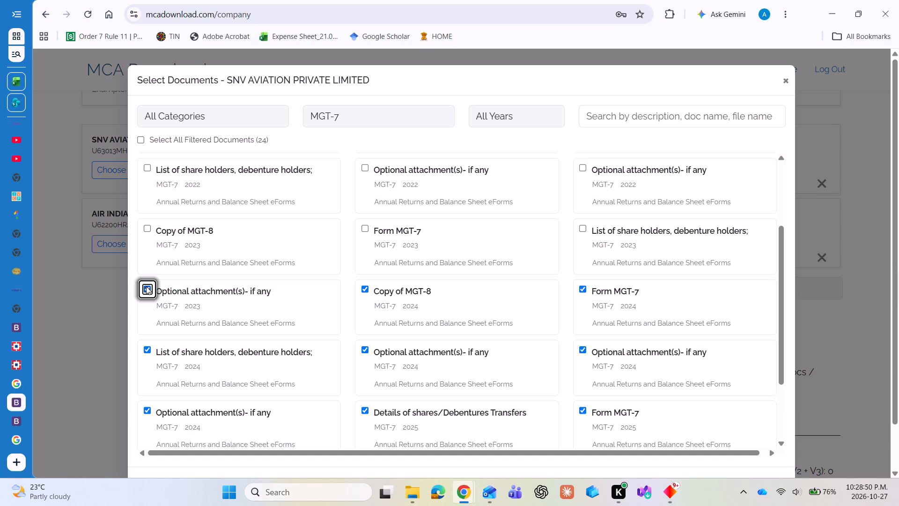
{"action": "left_click", "coordinate": [582, 228]}
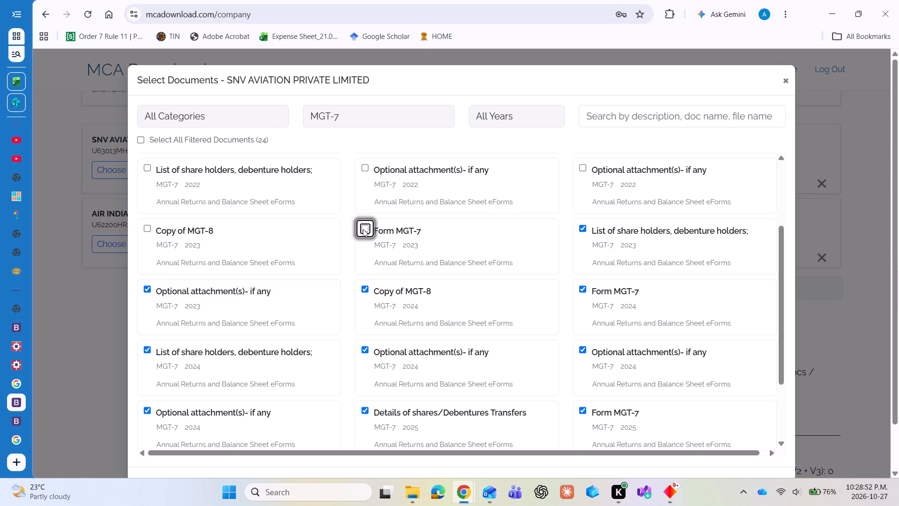
{"action": "left_click", "coordinate": [363, 229]}
{"action": "left_click", "coordinate": [146, 227]}
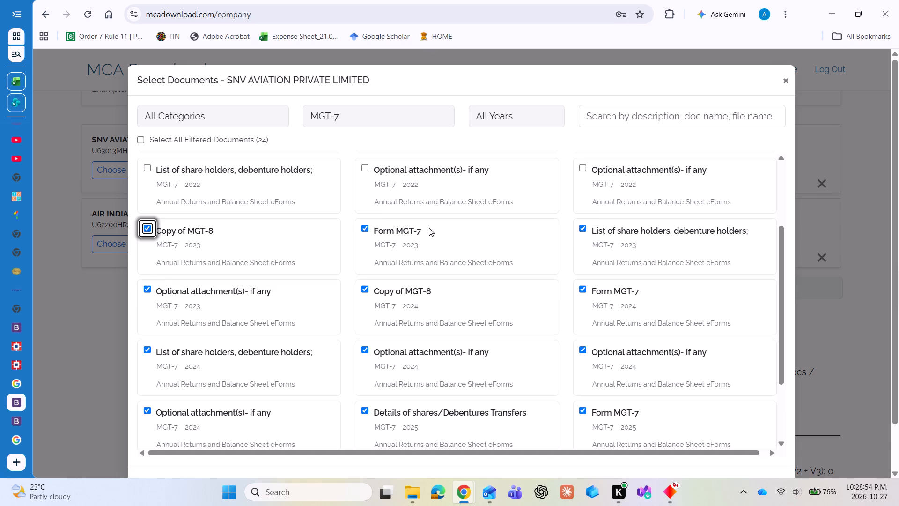
{"action": "scroll", "coordinate": [446, 257], "scroll_direction": "up", "scroll_amount": 6}
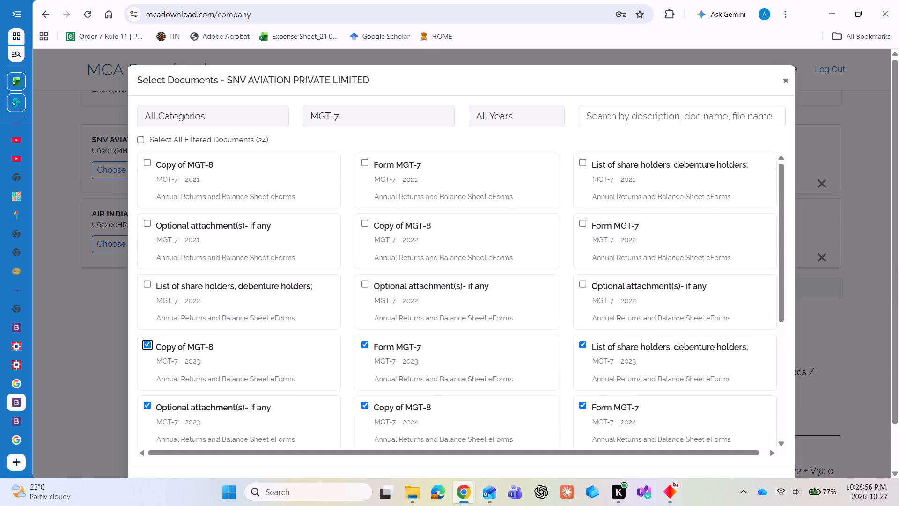
{"action": "scroll", "coordinate": [444, 121], "scroll_direction": "down", "scroll_amount": 2}
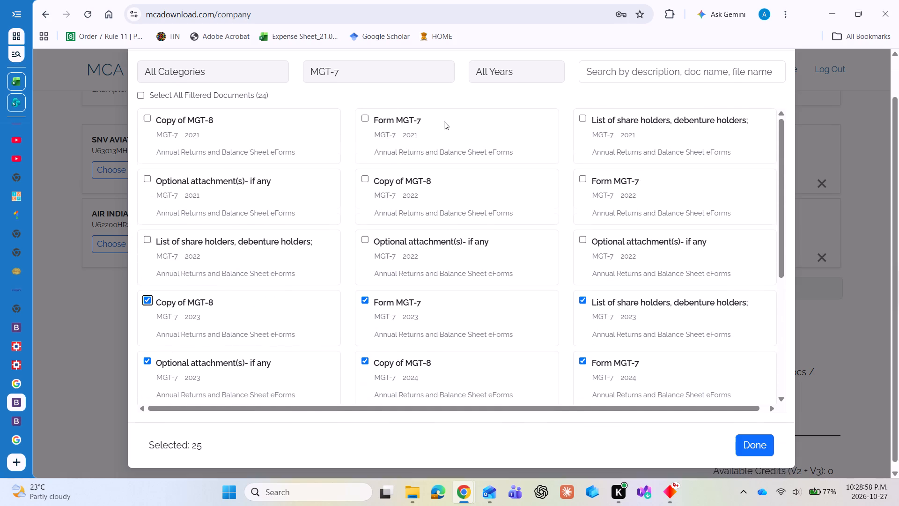
{"action": "scroll", "coordinate": [444, 121], "scroll_direction": "down", "scroll_amount": 2}
{"action": "left_click", "coordinate": [751, 446]}
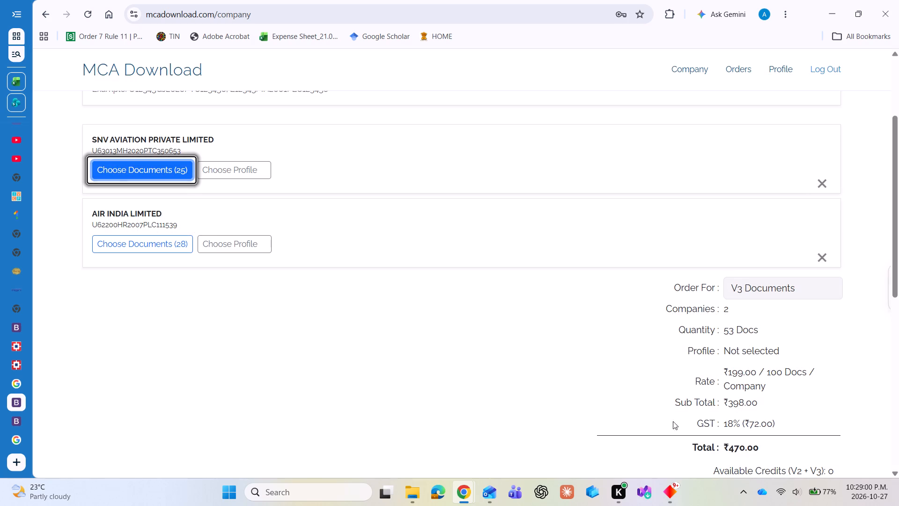
Review the order summary for both companies and proceed to buy the V3 Documents order without using credits.
{"action": "scroll", "coordinate": [623, 412], "scroll_direction": "down", "scroll_amount": 4}
{"action": "scroll", "coordinate": [623, 412], "scroll_direction": "up", "scroll_amount": 1}
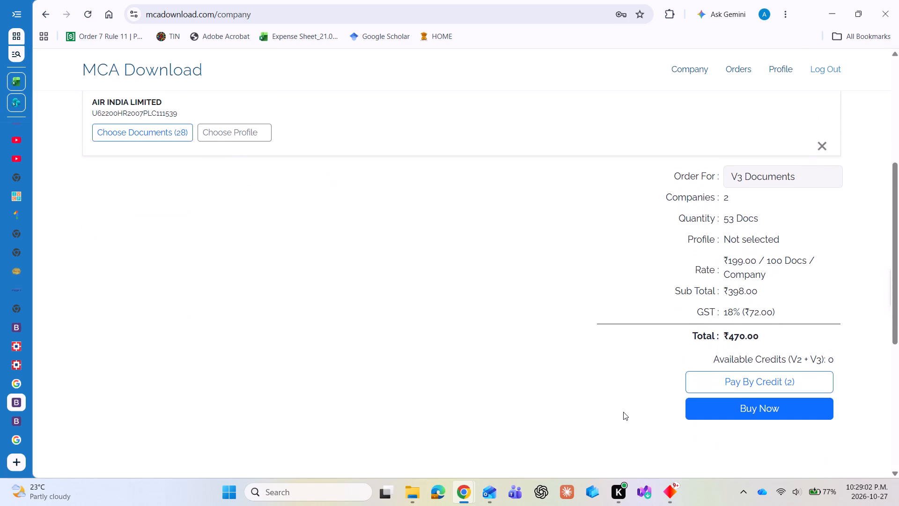
{"action": "scroll", "coordinate": [623, 412], "scroll_direction": "up", "scroll_amount": 1}
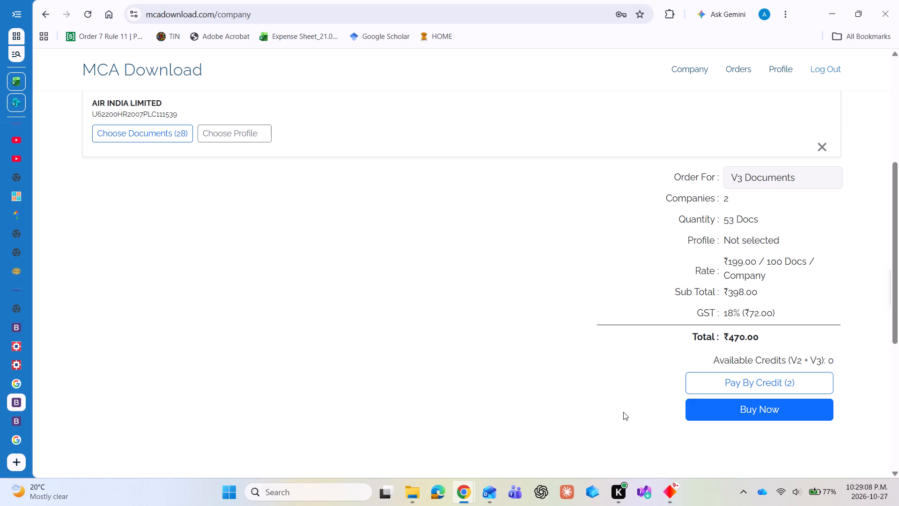
{"action": "scroll", "coordinate": [623, 412], "scroll_direction": "right", "scroll_amount": 1}
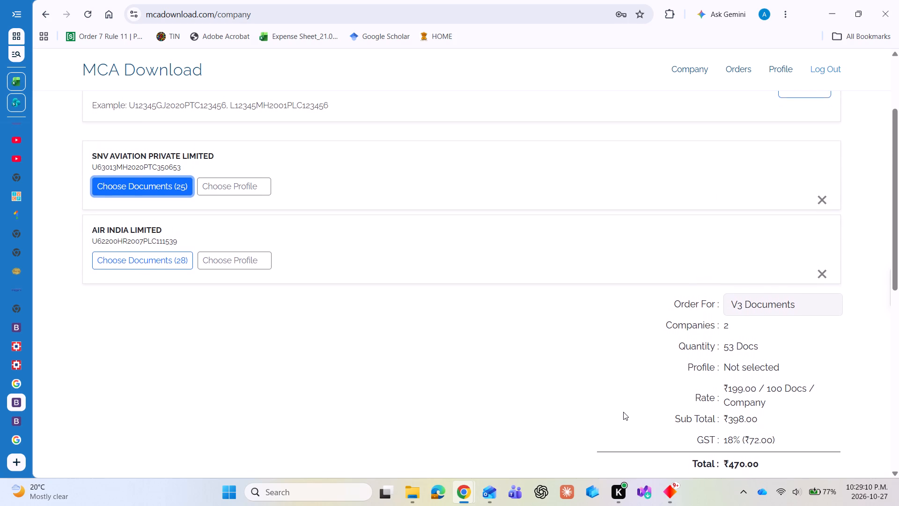
{"action": "scroll", "coordinate": [623, 412], "scroll_direction": "right", "scroll_amount": 1}
{"action": "left_click", "coordinate": [546, 367]}
{"action": "scroll", "coordinate": [546, 367], "scroll_direction": "down", "scroll_amount": 1}
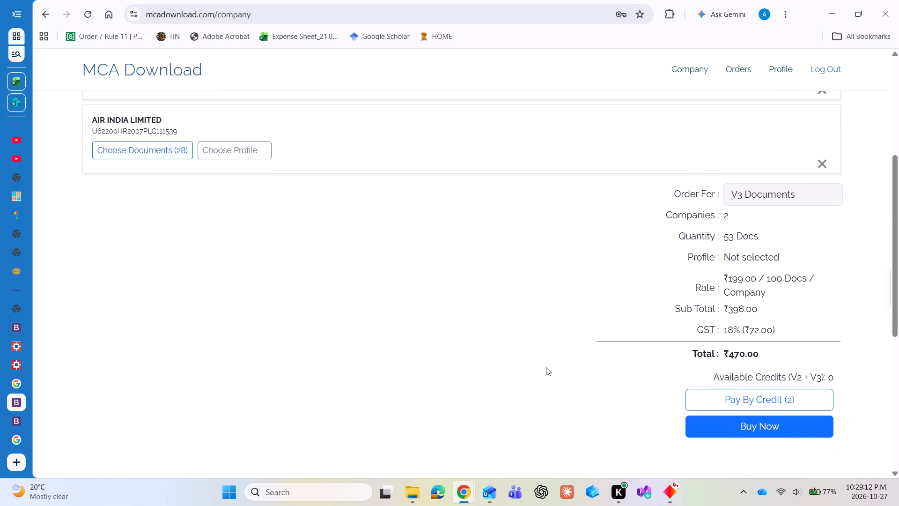
{"action": "scroll", "coordinate": [546, 367], "scroll_direction": "down", "scroll_amount": 1}
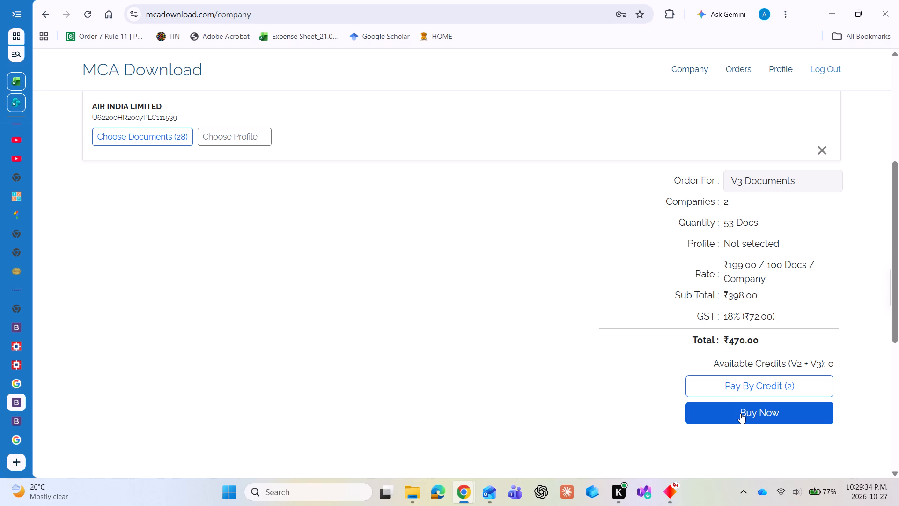
{"action": "left_click", "coordinate": [740, 413]}
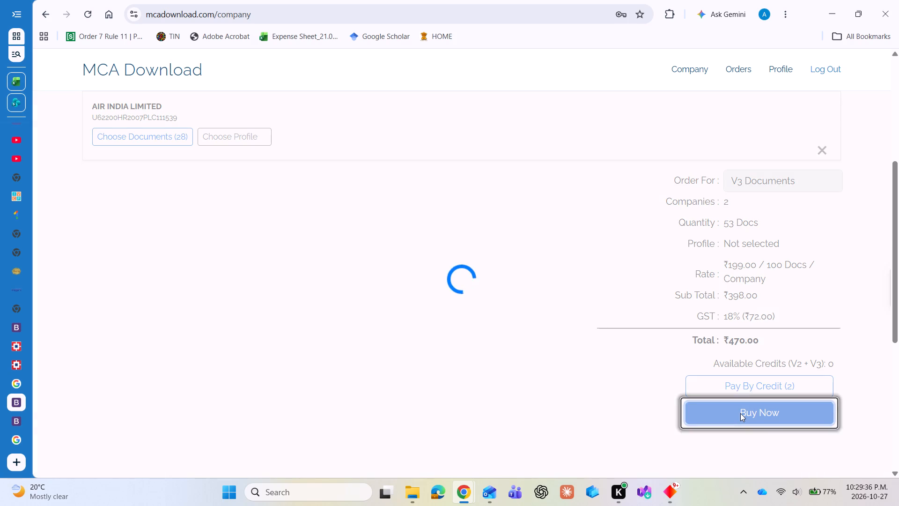
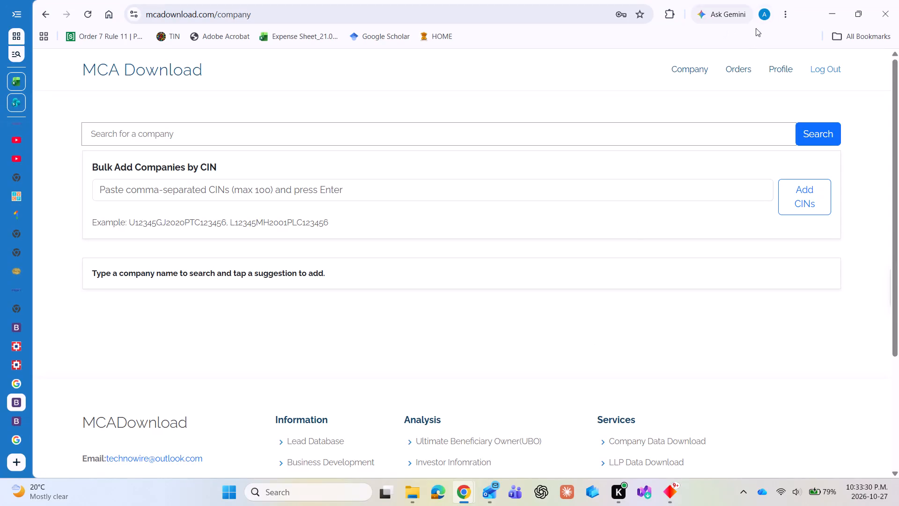
Open the list of transactions for the account's document orders.
{"action": "left_click", "coordinate": [737, 72]}
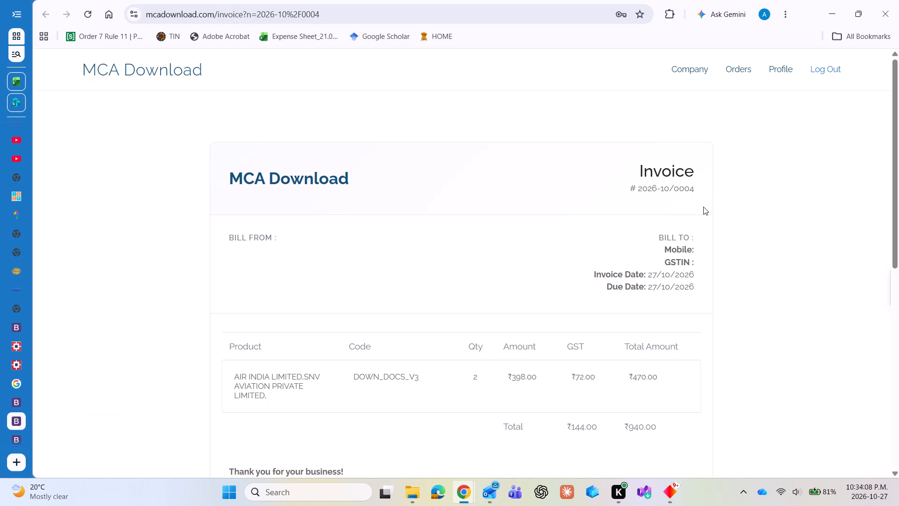
{"action": "scroll", "coordinate": [703, 207], "scroll_direction": "down", "scroll_amount": 2}
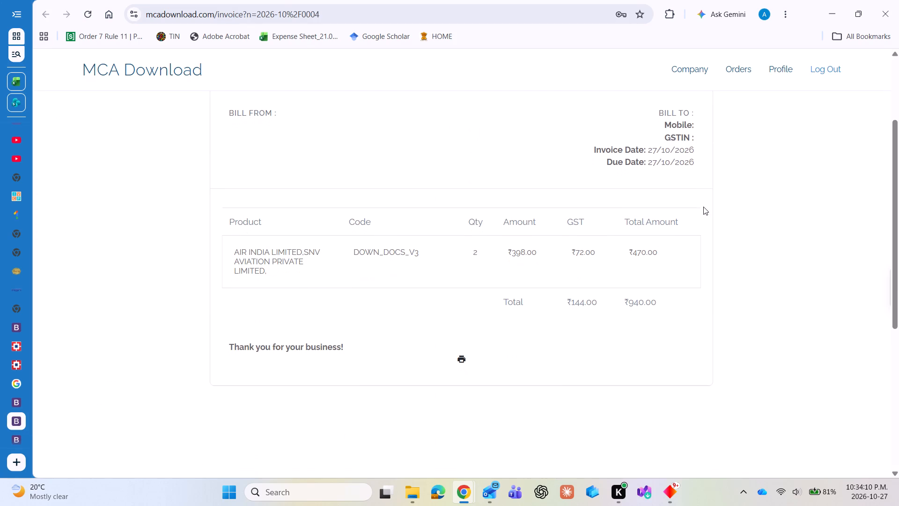
{"action": "scroll", "coordinate": [703, 207], "scroll_direction": "down", "scroll_amount": 2}
{"action": "scroll", "coordinate": [703, 207], "scroll_direction": "up", "scroll_amount": 2}
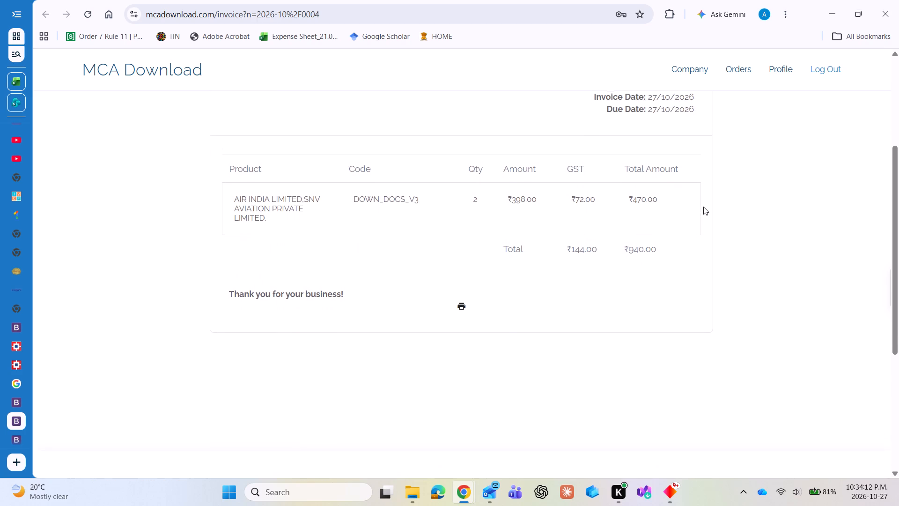
{"action": "scroll", "coordinate": [703, 207], "scroll_direction": "up", "scroll_amount": 5}
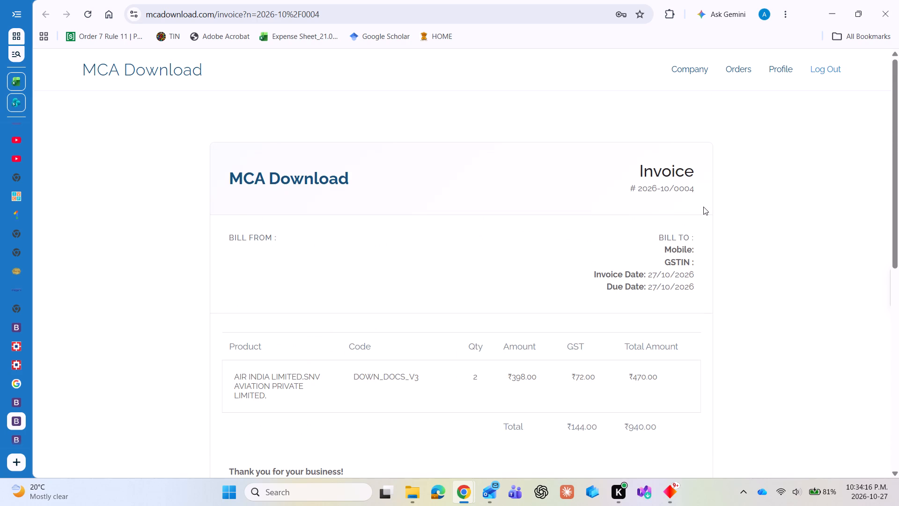
{"action": "scroll", "coordinate": [619, 239], "scroll_direction": "down", "scroll_amount": 5}
{"action": "scroll", "coordinate": [518, 165], "scroll_direction": "up", "scroll_amount": 3}
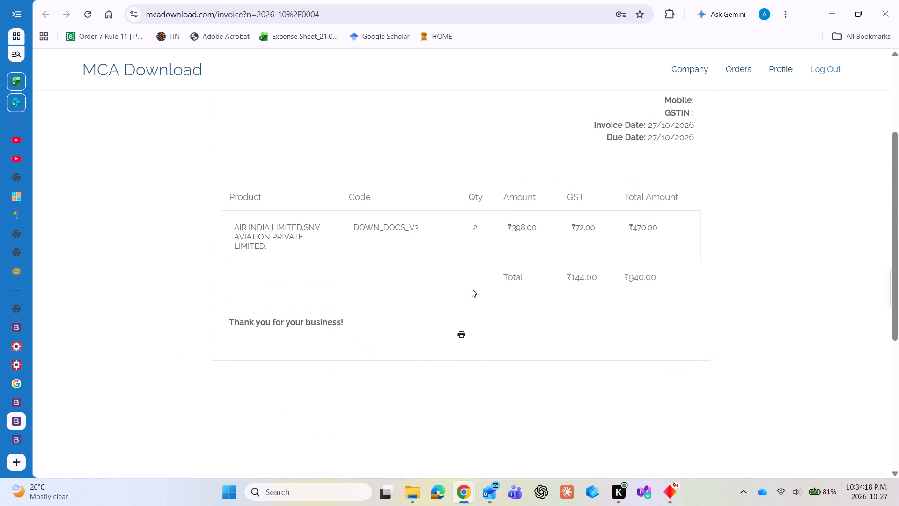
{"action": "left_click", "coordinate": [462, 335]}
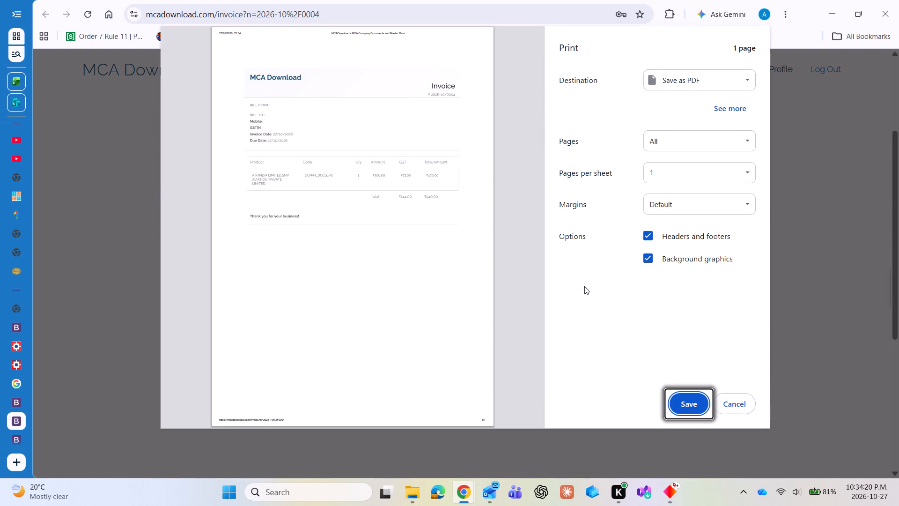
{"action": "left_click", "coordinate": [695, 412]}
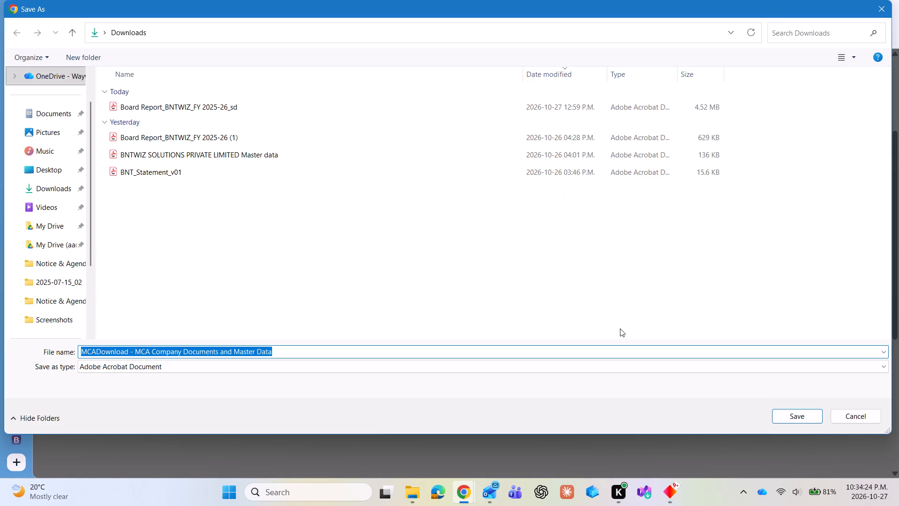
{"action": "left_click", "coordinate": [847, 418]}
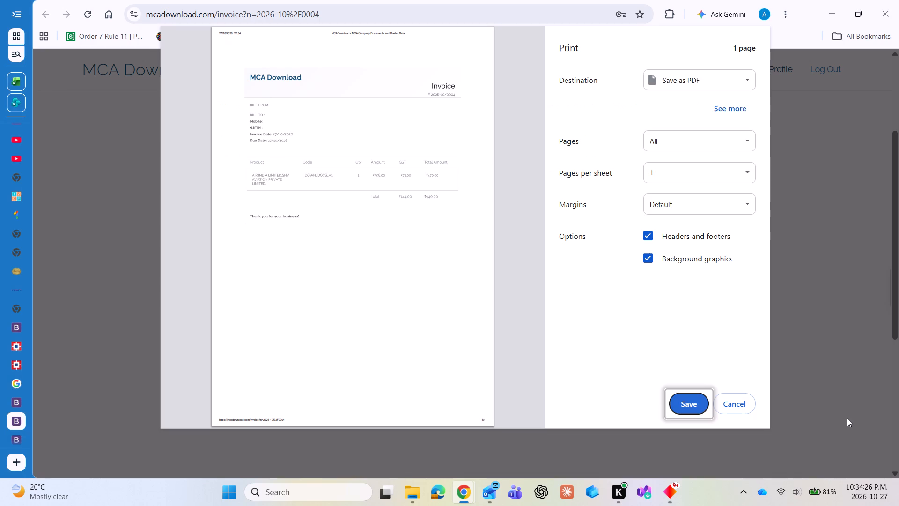
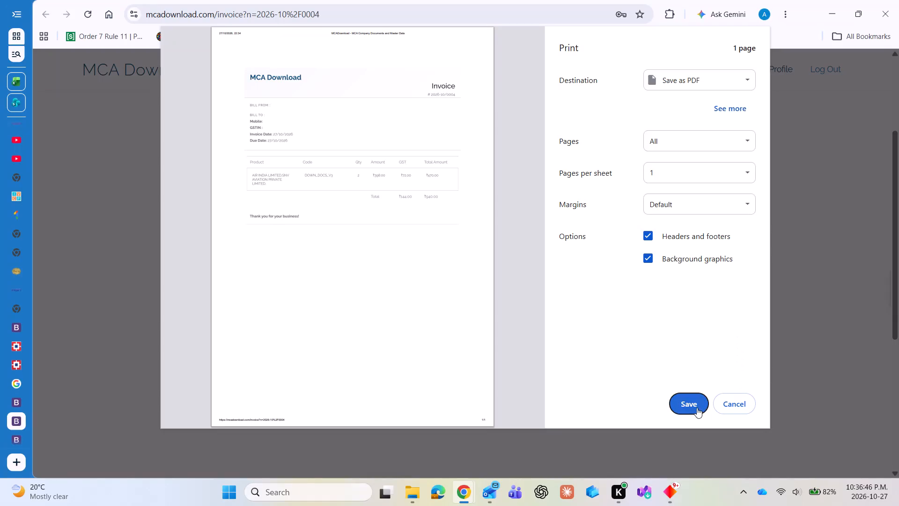
Save the invoice as a PDF named 2026-10-27_470 in the Downloads folder.
{"action": "left_click", "coordinate": [694, 408]}
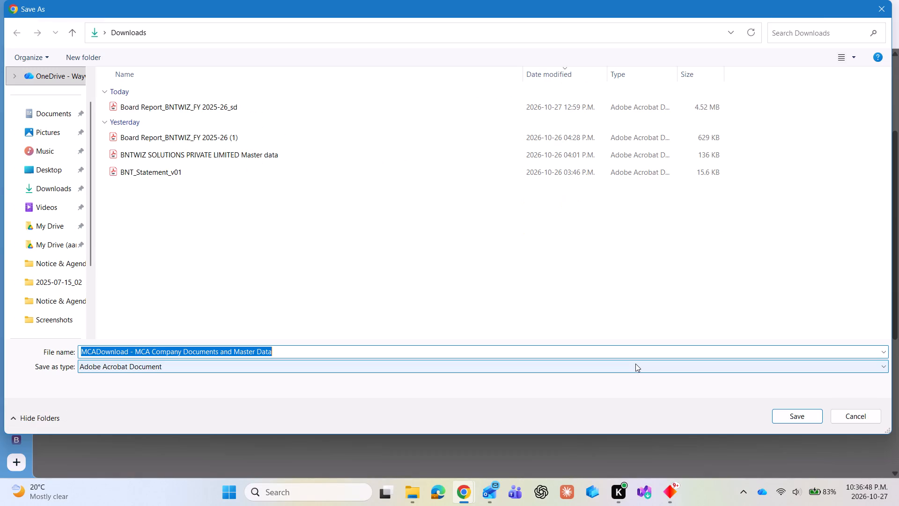
{"action": "type", "text": "2026-"}
{"action": "type", "text": "10-"}
{"action": "type", "text": "27"}
{"action": "key", "text": "shift+underscore"}
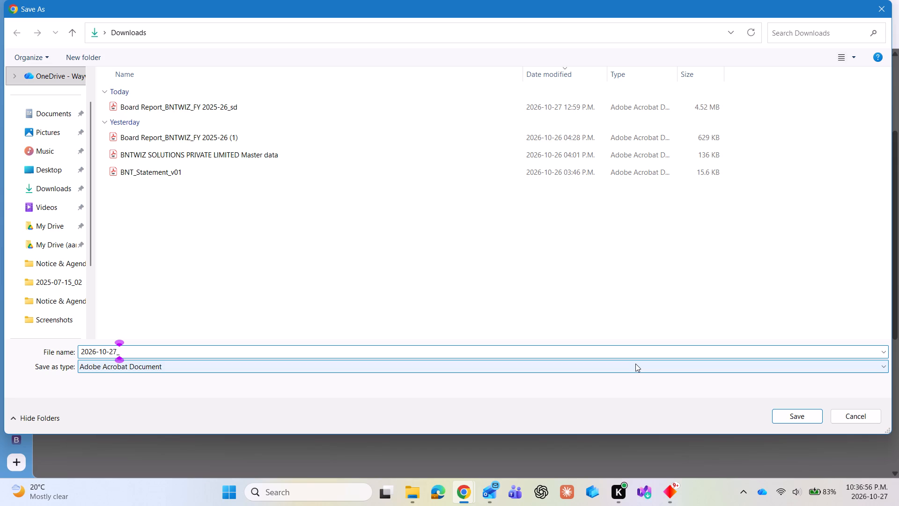
{"action": "type", "text": "470"}
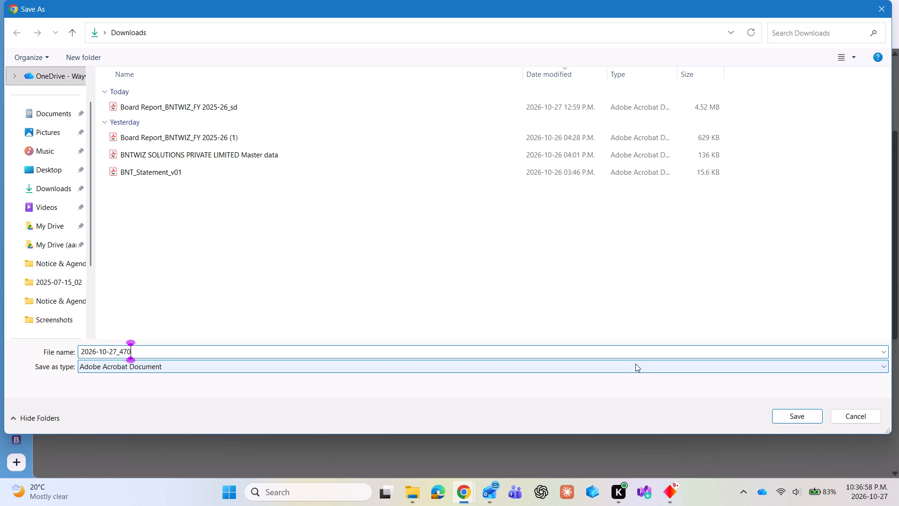
{"action": "key", "text": "Return"}
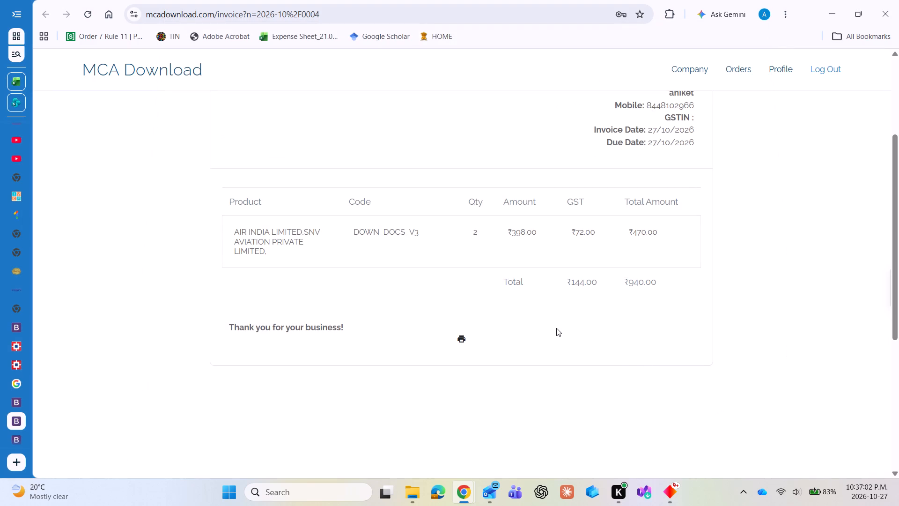
Open the invoice for the SNV Aviation Private Limited order from the transactions list, and return to the list.
{"action": "scroll", "coordinate": [556, 328], "scroll_direction": "up", "scroll_amount": 1}
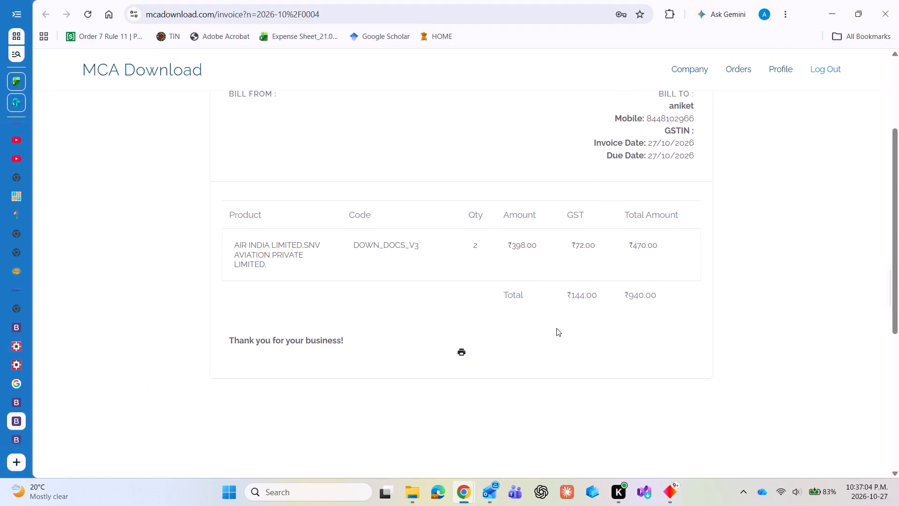
{"action": "scroll", "coordinate": [556, 328], "scroll_direction": "up", "scroll_amount": 5}
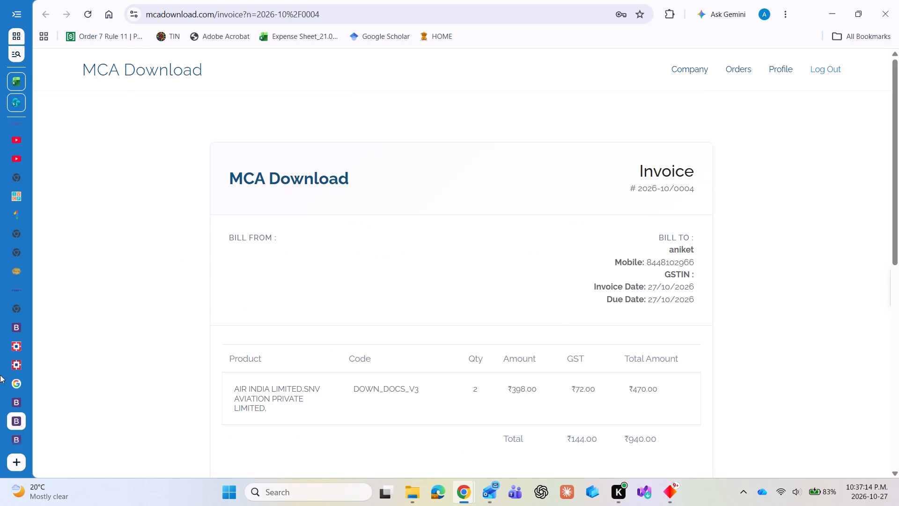
{"action": "left_click", "coordinate": [126, 419]}
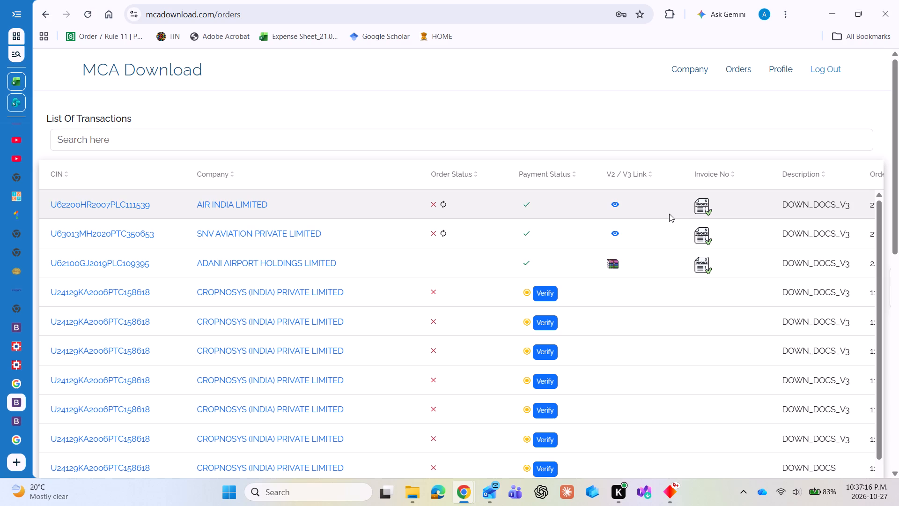
{"action": "left_click", "coordinate": [701, 235]}
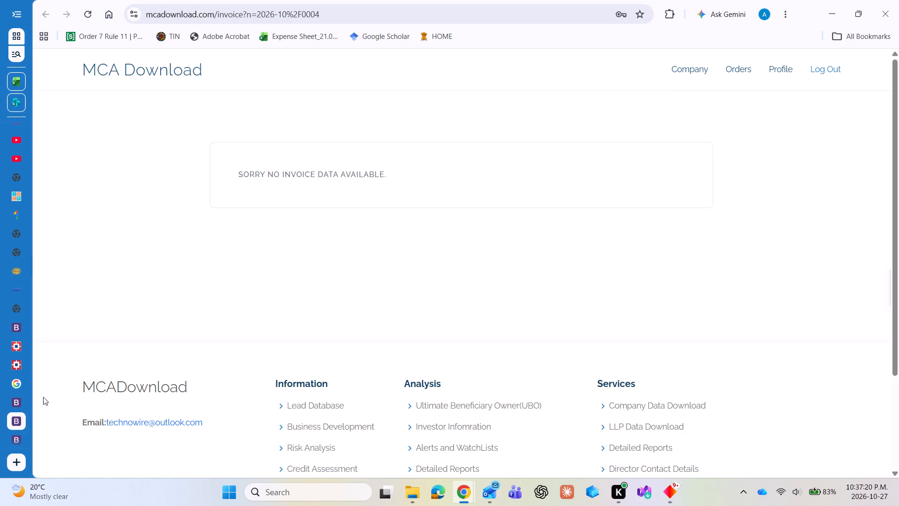
{"action": "left_click", "coordinate": [125, 422]}
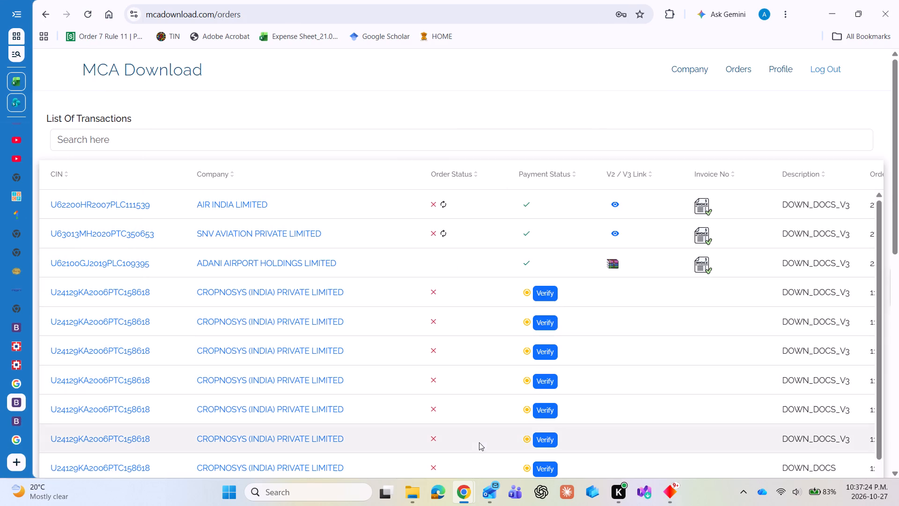
Locate the saved invoice file 2026-10-27_470 in the Downloads folder in File Explorer.
{"action": "left_click", "coordinate": [420, 491]}
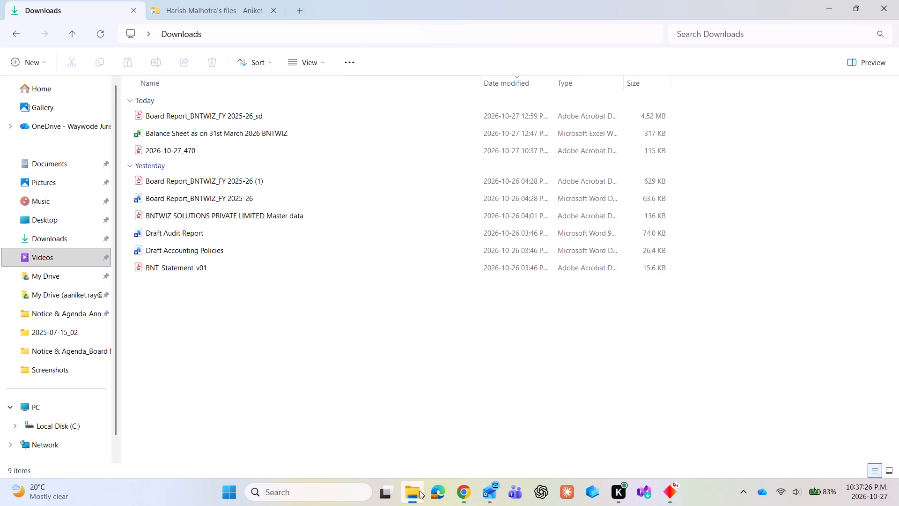
{"action": "left_click", "coordinate": [210, 148]}
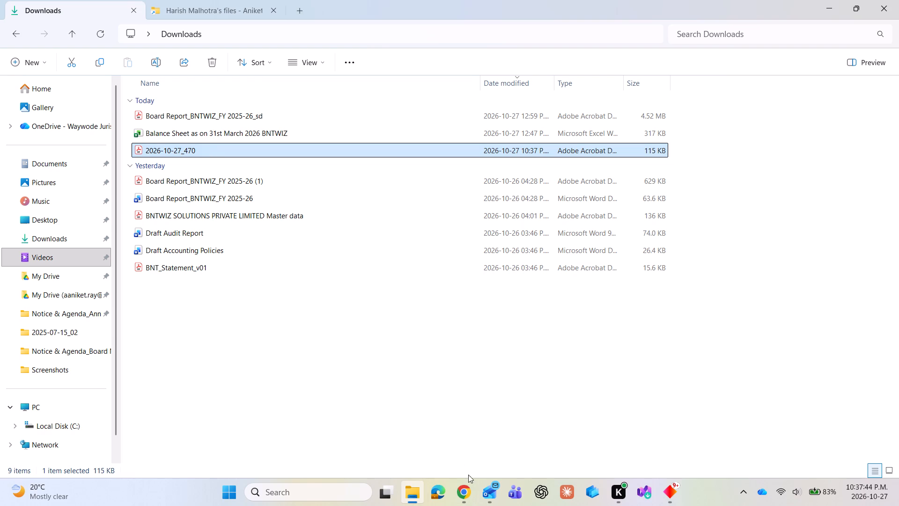
Switch to the Expense Sheet FY 2026-27 workbook in Chrome and enter serial numbers 51 and 52 in rows 196 and 197.
{"action": "left_click", "coordinate": [369, 446]}
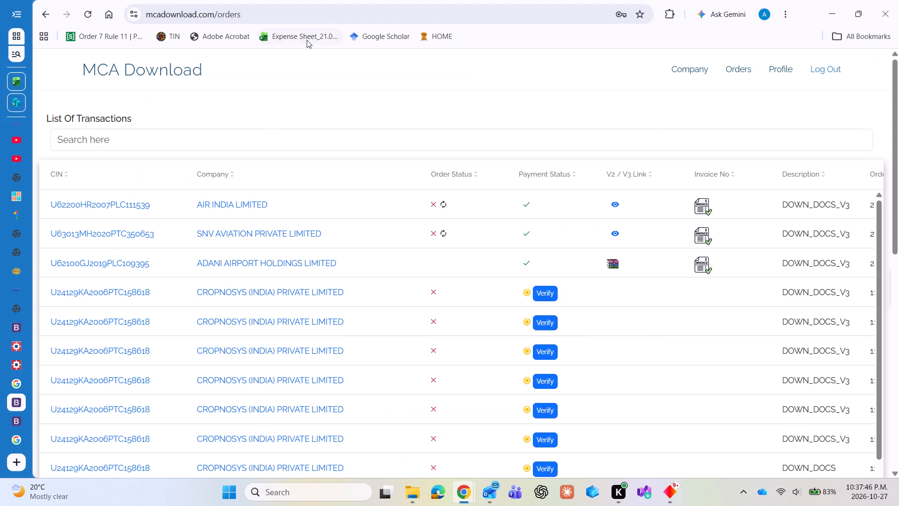
{"action": "scroll", "coordinate": [13, 160], "scroll_direction": "up", "scroll_amount": 12}
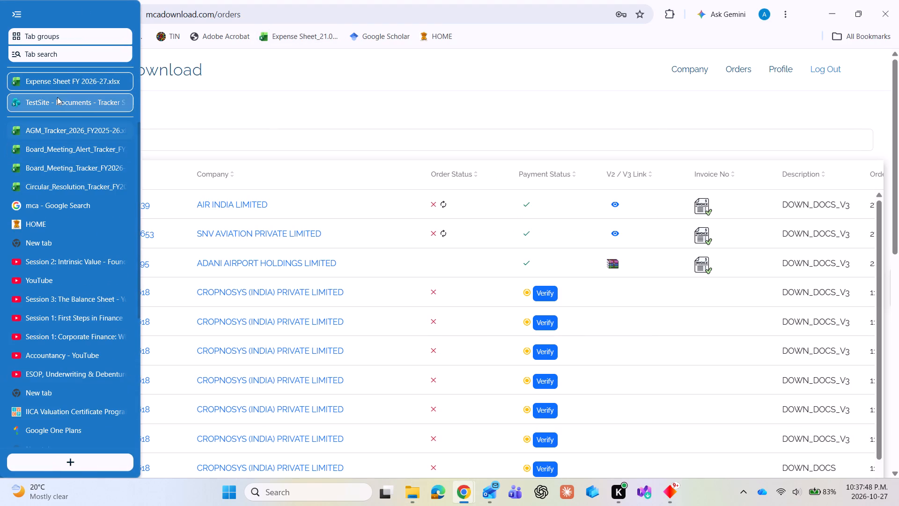
{"action": "left_click", "coordinate": [65, 82]}
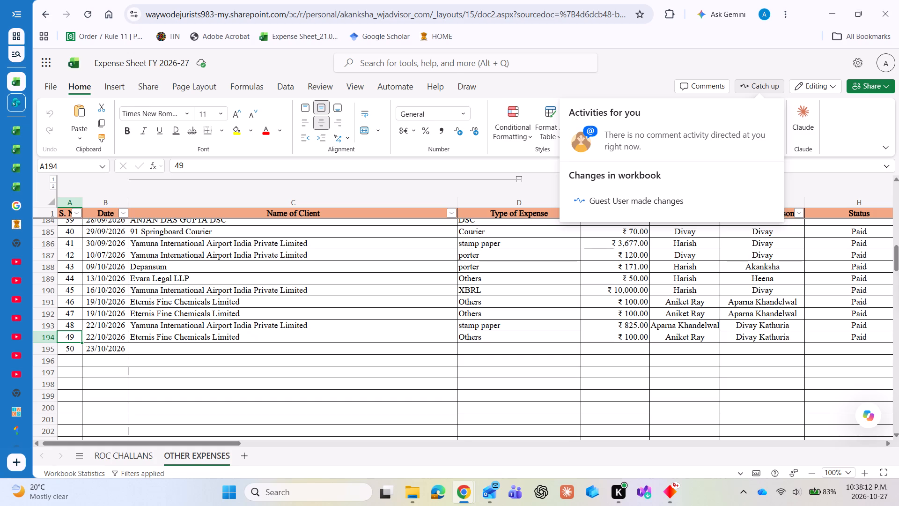
{"action": "left_click", "coordinate": [68, 362]}
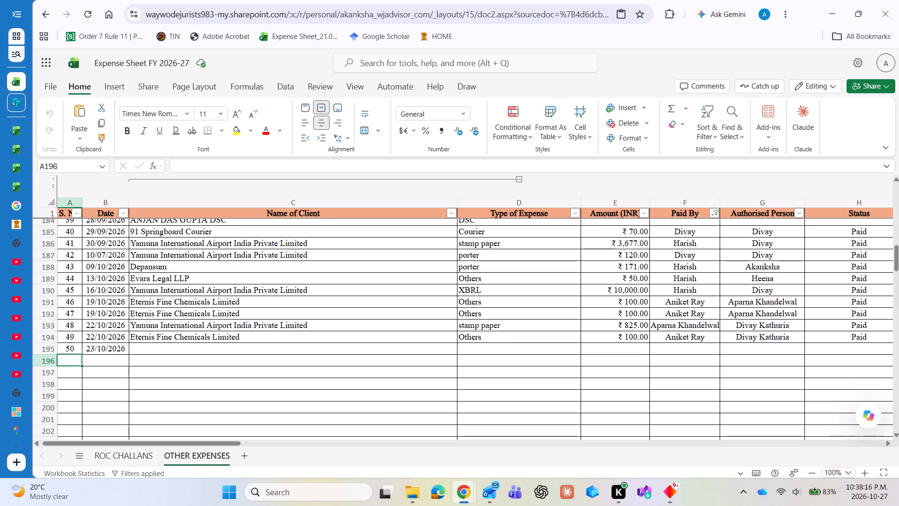
{"action": "type", "text": "51"}
{"action": "key", "text": "Return"}
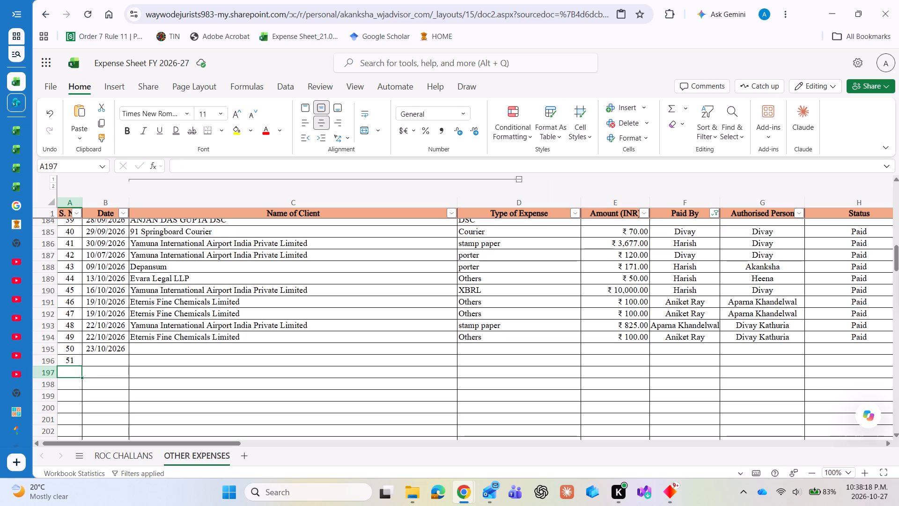
{"action": "type", "text": "52"}
{"action": "key", "text": "Return"}
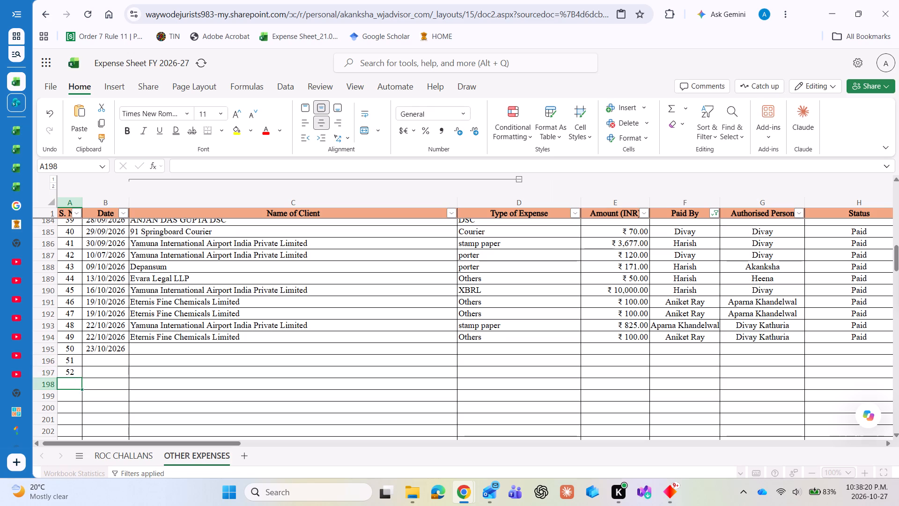
Set the date of expense entry 51 to 27/10/2026.
{"action": "key", "text": "Up"}
{"action": "key", "text": "Up"}
{"action": "key", "text": "Right"}
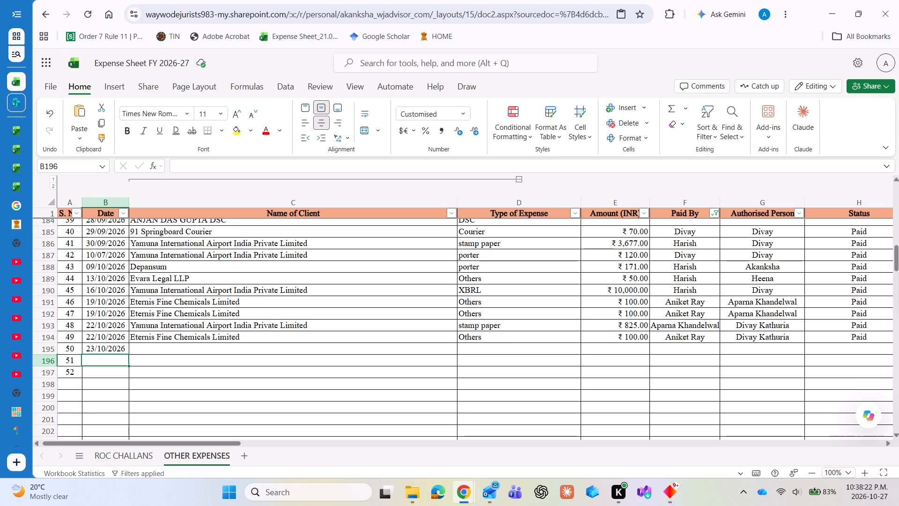
{"action": "double_click", "coordinate": [100, 359]}
{"action": "left_click", "coordinate": [177, 438]}
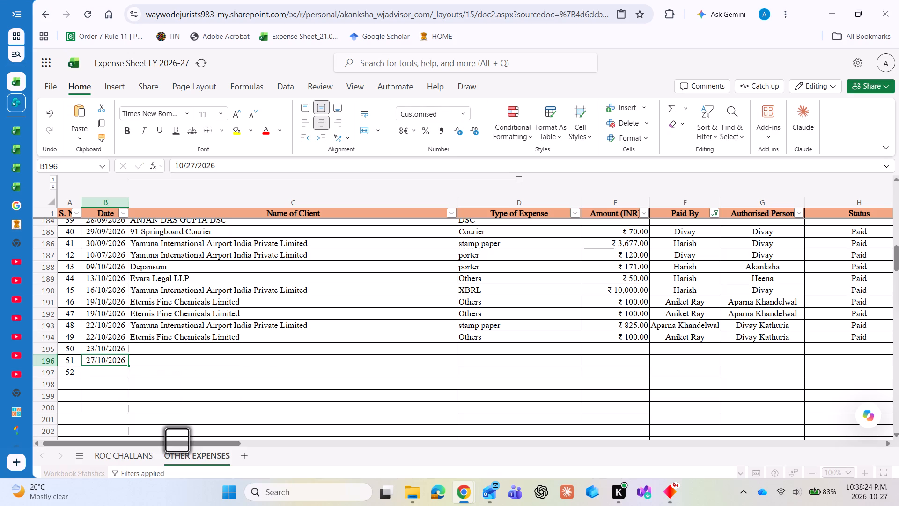
Clear the serial number 52 from row 197.
{"action": "left_click", "coordinate": [109, 373]}
{"action": "left_click", "coordinate": [71, 372]}
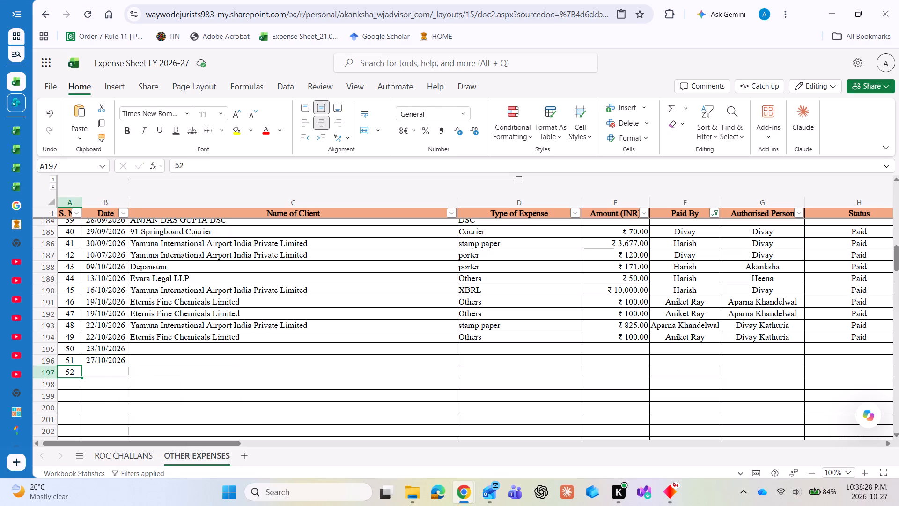
{"action": "key", "text": "Delete"}
Copy the product names from the invoice PDF 2026-10-27_470 in Acrobat into the client name cell of entry 51 in the expense sheet.
{"action": "key", "text": "Up"}
{"action": "key", "text": "Right"}
{"action": "key", "text": "Right"}
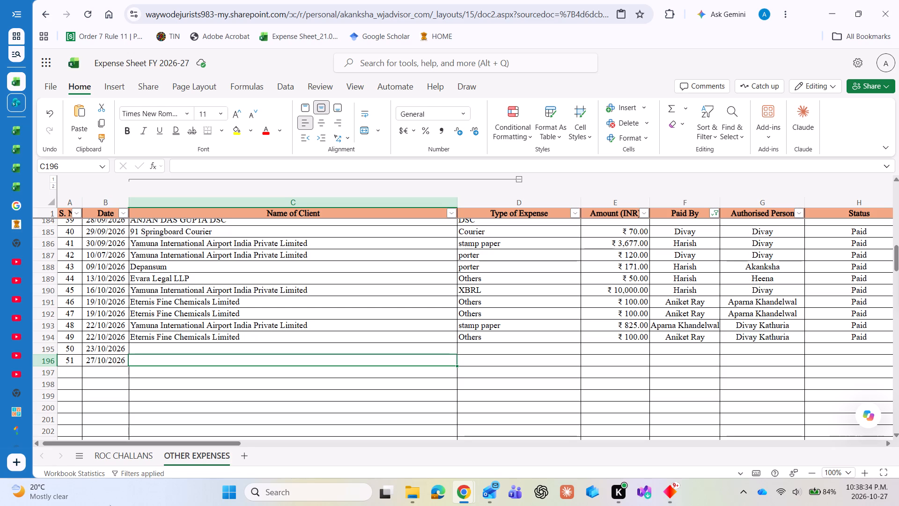
{"action": "left_click", "coordinate": [412, 502]}
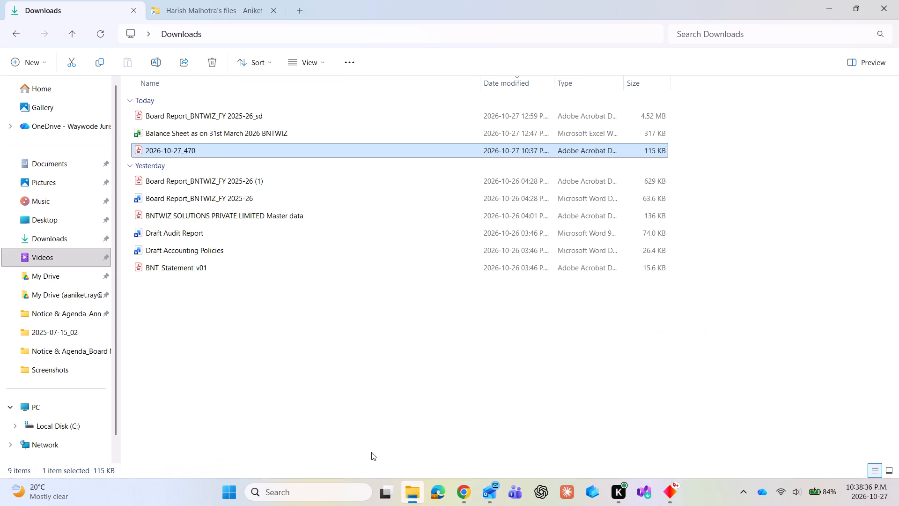
{"action": "double_click", "coordinate": [261, 152]}
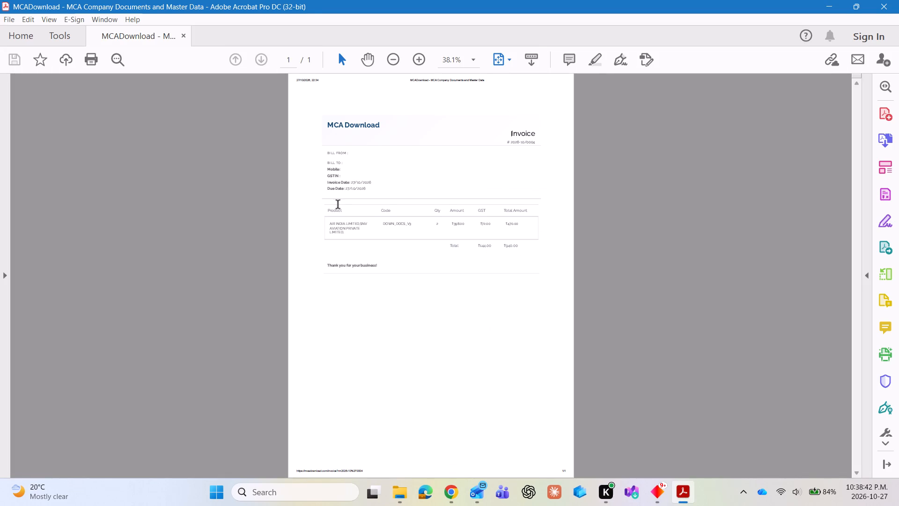
{"action": "left_click_drag", "start_coordinate": [328, 223], "coordinate": [343, 233]}
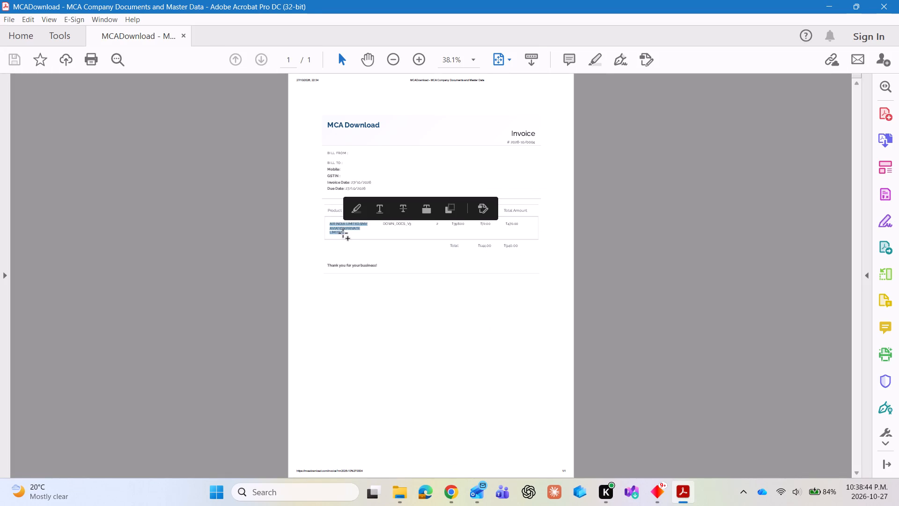
{"action": "key", "text": "ctrl+c"}
{"action": "key", "text": "alt+Tab"}
{"action": "key", "text": "alt+Tab"}
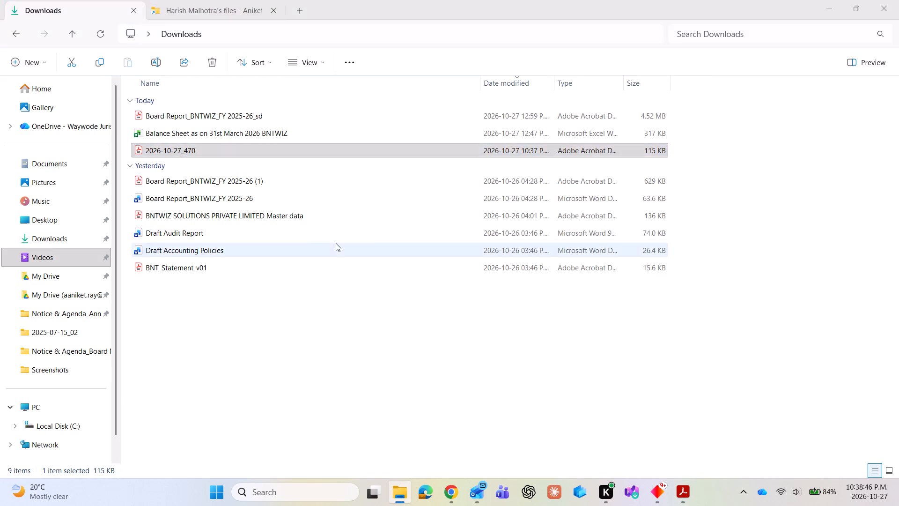
{"action": "key", "text": "alt+Tab"}
{"action": "key", "text": "alt+Tab"}
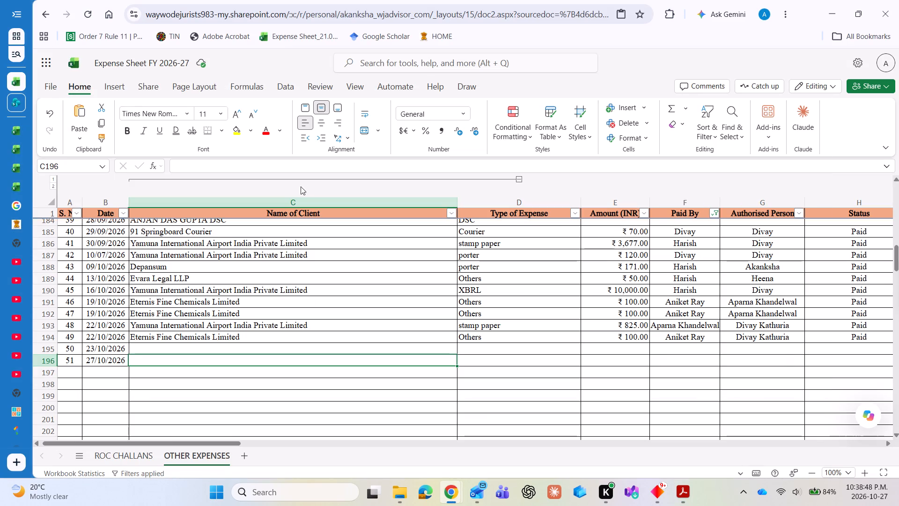
{"action": "left_click", "coordinate": [317, 163]}
{"action": "key", "text": "ctrl+v"}
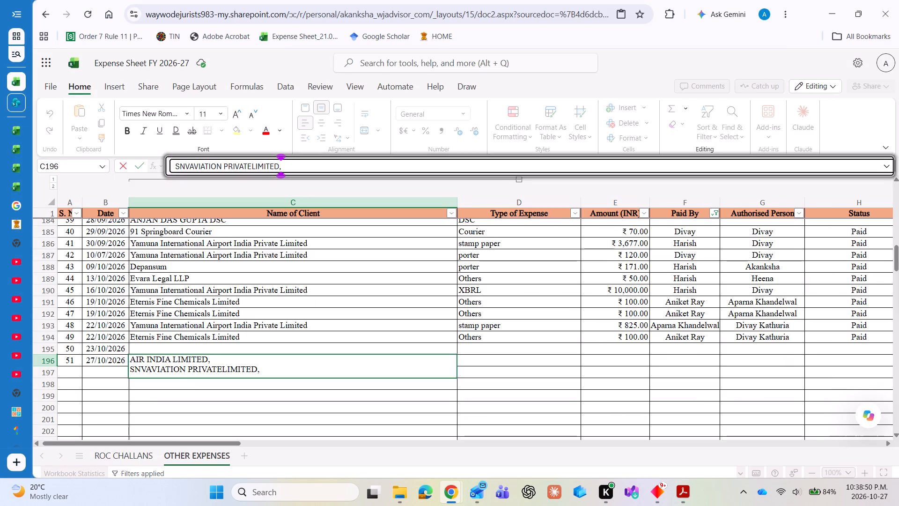
Remove the trailing comma from the pasted client text and add the missing spaces to read SNV AVIATION PRIVATE LIMITED.
{"action": "key", "text": "BackSpace"}
{"action": "key", "text": "Left"}
{"action": "key", "text": "Left"}
{"action": "key", "text": "Left"}
{"action": "key", "text": "Left"}
{"action": "key", "text": "Left"}
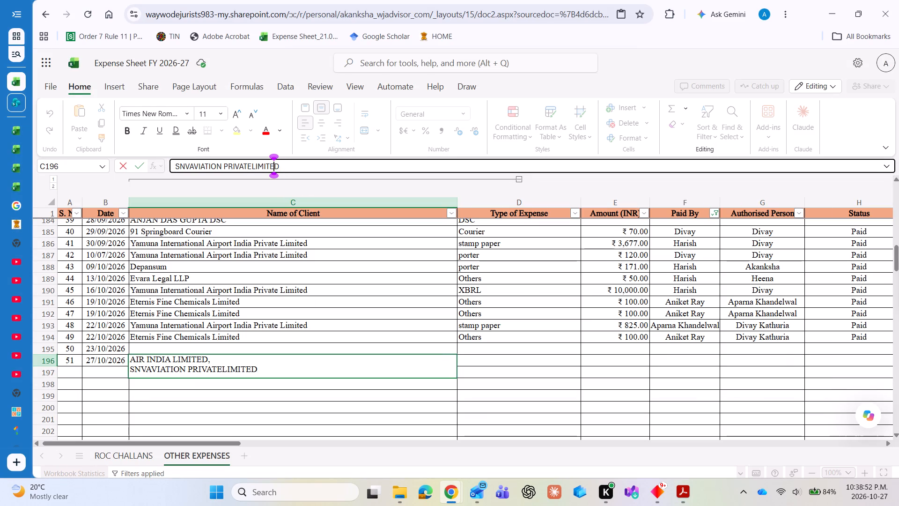
{"action": "key", "text": "Left"}
{"action": "key", "text": "Left"}
{"action": "key", "text": "space"}
{"action": "key", "text": "Left"}
{"action": "key", "text": "Left"}
{"action": "key", "text": "Left"}
{"action": "key", "text": "Left"}
{"action": "key", "text": "Left"}
{"action": "key", "text": "Left"}
{"action": "key", "text": "Left"}
{"action": "key", "text": "Left"}
{"action": "key", "text": "Left"}
{"action": "key", "text": "Left"}
{"action": "key", "text": "Left"}
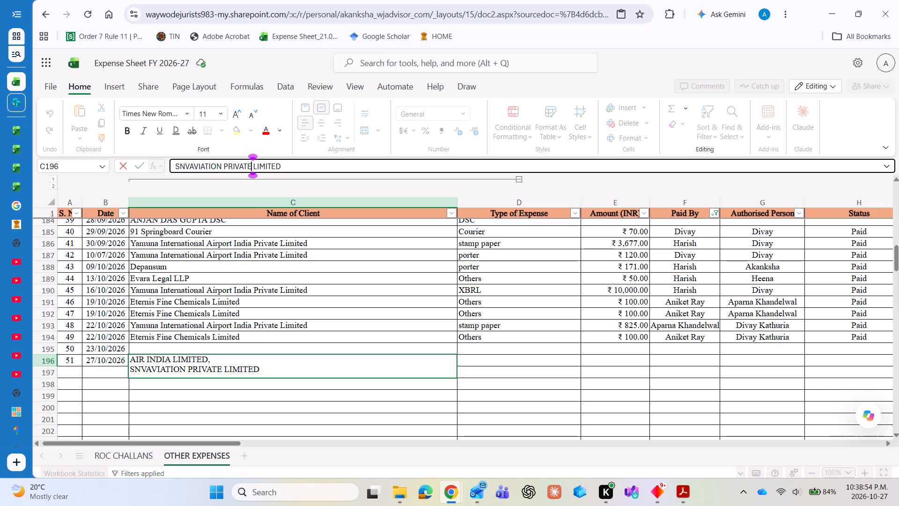
{"action": "key", "text": "Left"}
{"action": "key", "text": "Left"}
{"action": "key", "text": "Left"}
{"action": "key", "text": "Left"}
{"action": "key", "text": "Left"}
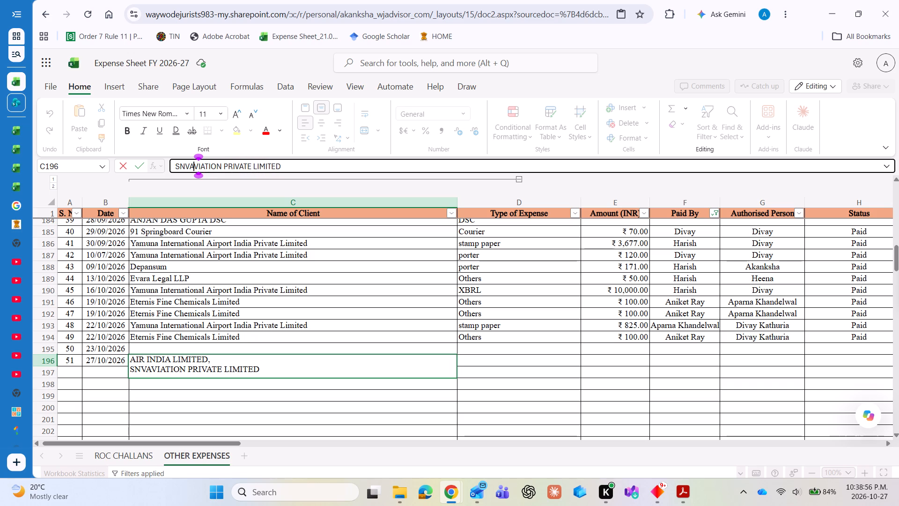
{"action": "key", "text": "Left"}
{"action": "key", "text": "space"}
Join the two company names onto one line as AIR INDIA LIMITED, SNV AVIATION PRIVATE LIMITED.
{"action": "key", "text": "Left"}
{"action": "key", "text": "Left"}
{"action": "key", "text": "Left"}
{"action": "key", "text": "Left"}
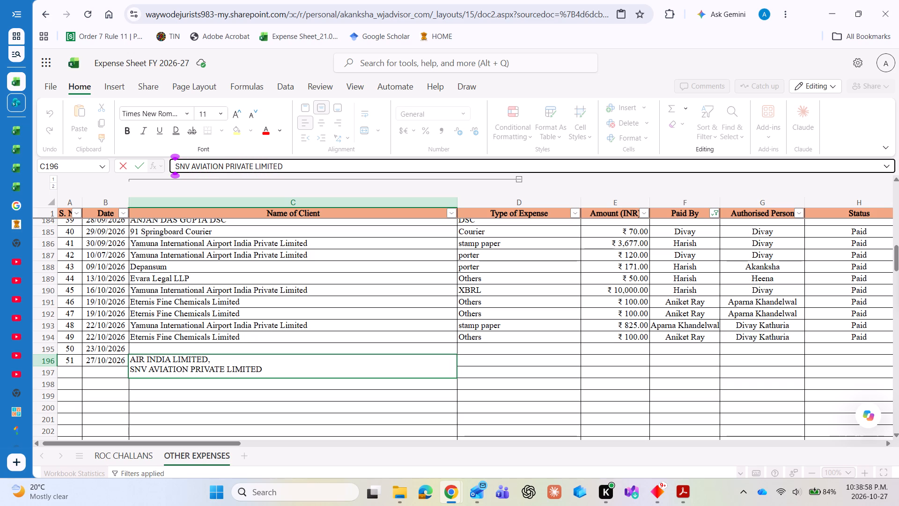
{"action": "key", "text": "BackSpace"}
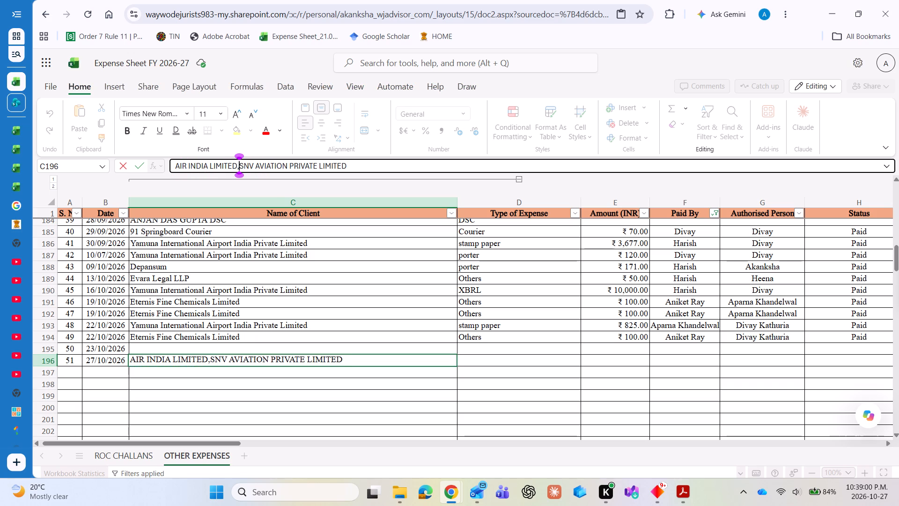
{"action": "key", "text": "BackSpace"}
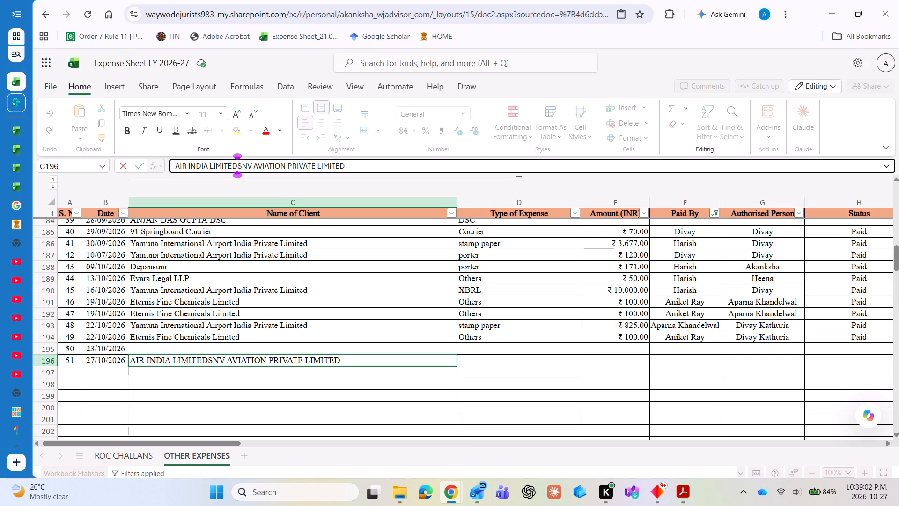
{"action": "type", "text": ","}
{"action": "key", "text": "space"}
{"action": "key", "text": "Left"}
{"action": "key", "text": "Left"}
{"action": "key", "text": "Left"}
{"action": "key", "text": "Left"}
{"action": "key", "text": "Left"}
{"action": "key", "text": "Left"}
{"action": "key", "text": "Left"}
{"action": "key", "text": "Left"}
{"action": "key", "text": "Left"}
{"action": "key", "text": "Left"}
{"action": "key", "text": "Left"}
{"action": "key", "text": "Left"}
{"action": "key", "text": "Left"}
{"action": "key", "text": "Left"}
{"action": "key", "text": "Left"}
{"action": "key", "text": "Left"}
{"action": "key", "text": "Left"}
{"action": "key", "text": "Left"}
{"action": "key", "text": "Left"}
{"action": "key", "text": "Left"}
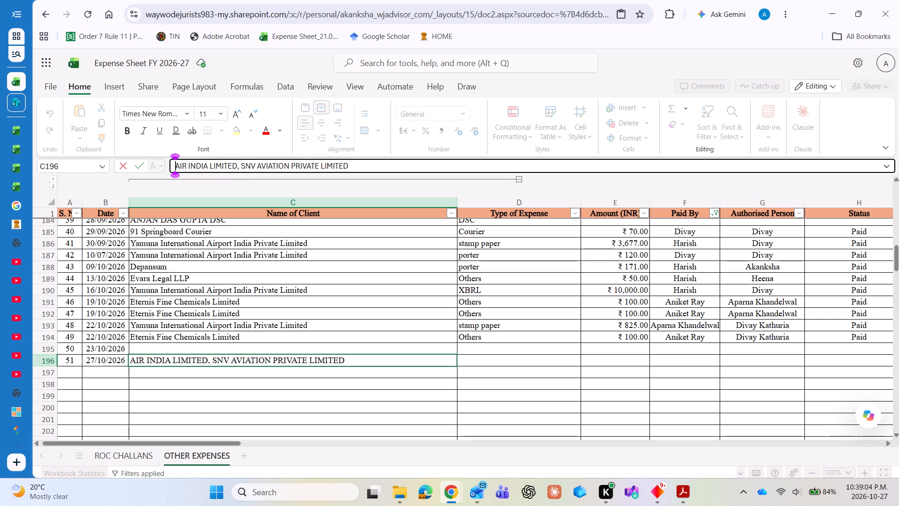
{"action": "key", "text": "Return"}
Fill in the type of expense for entry 51 by copying Others from entry 49.
{"action": "key", "text": "Up"}
{"action": "key", "text": "Right"}
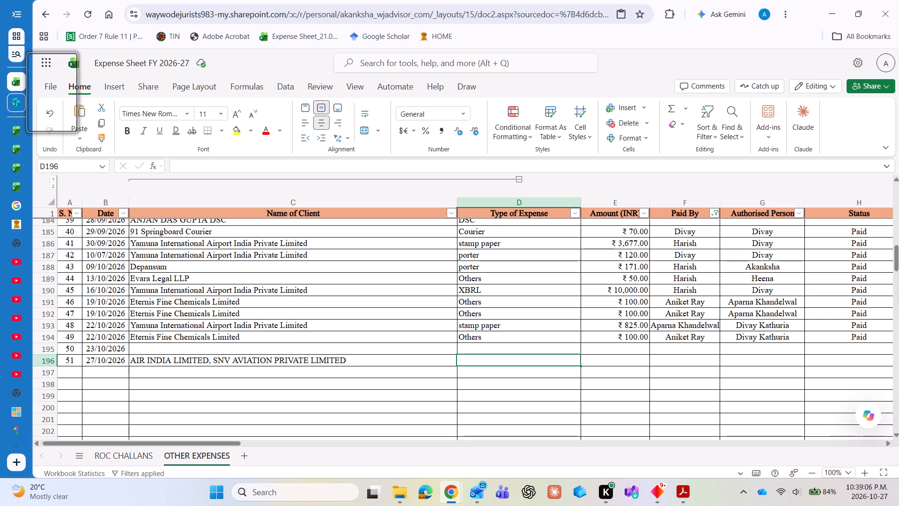
{"action": "key", "text": "Up"}
{"action": "key", "text": "Up"}
{"action": "key", "text": "ctrl+c"}
{"action": "key", "text": "Down"}
{"action": "key", "text": "Down"}
{"action": "key", "text": "ctrl+v"}
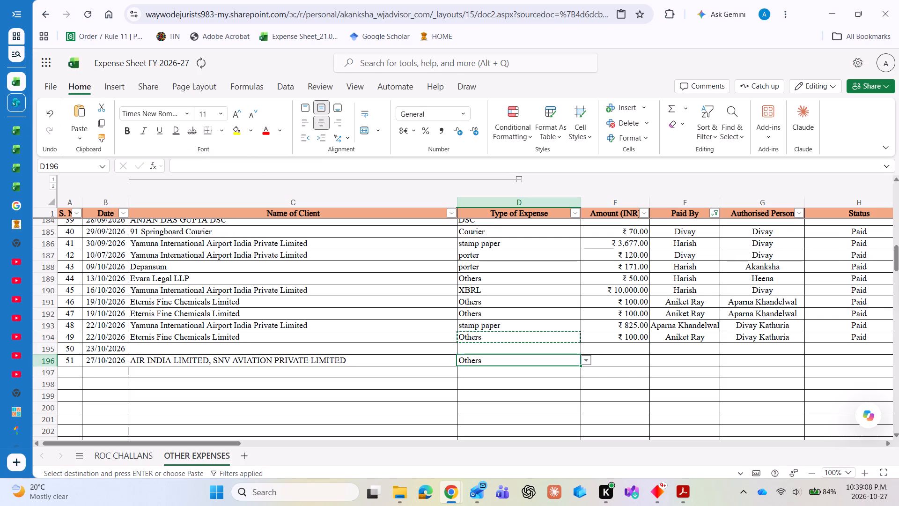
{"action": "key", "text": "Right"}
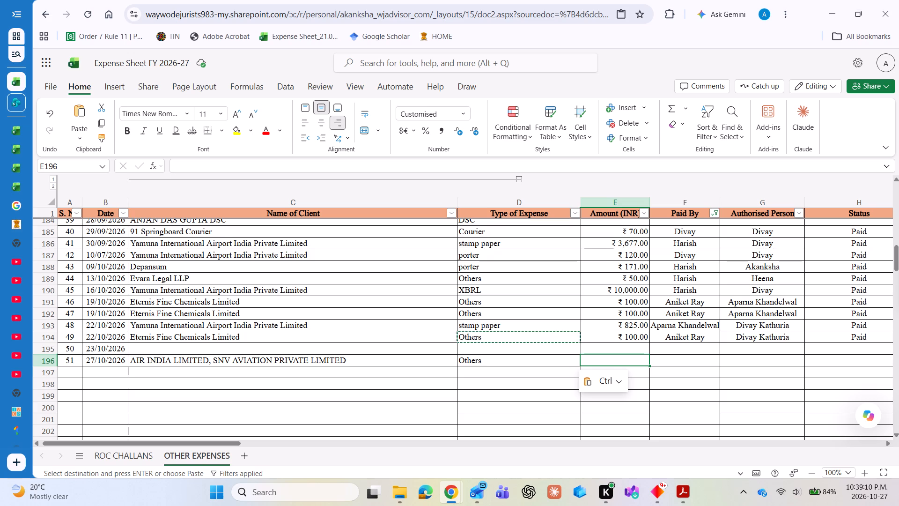
Set the amount for entry 51 to ₹470.
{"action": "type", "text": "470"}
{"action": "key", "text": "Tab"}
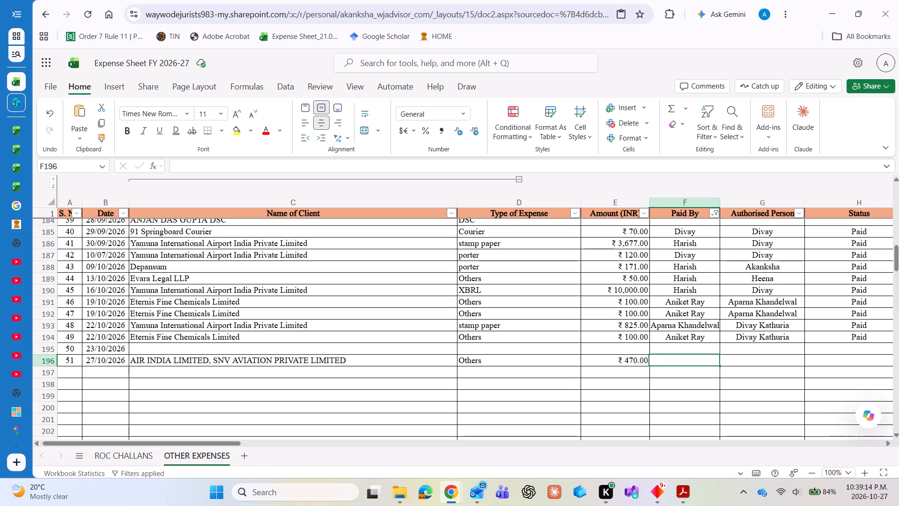
Fill in who paid entry 51 by copying the payer's name from entry 49.
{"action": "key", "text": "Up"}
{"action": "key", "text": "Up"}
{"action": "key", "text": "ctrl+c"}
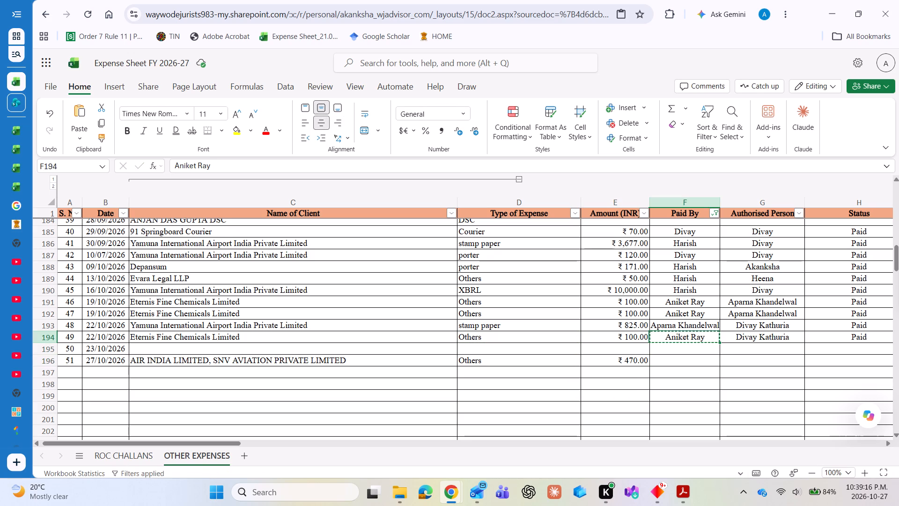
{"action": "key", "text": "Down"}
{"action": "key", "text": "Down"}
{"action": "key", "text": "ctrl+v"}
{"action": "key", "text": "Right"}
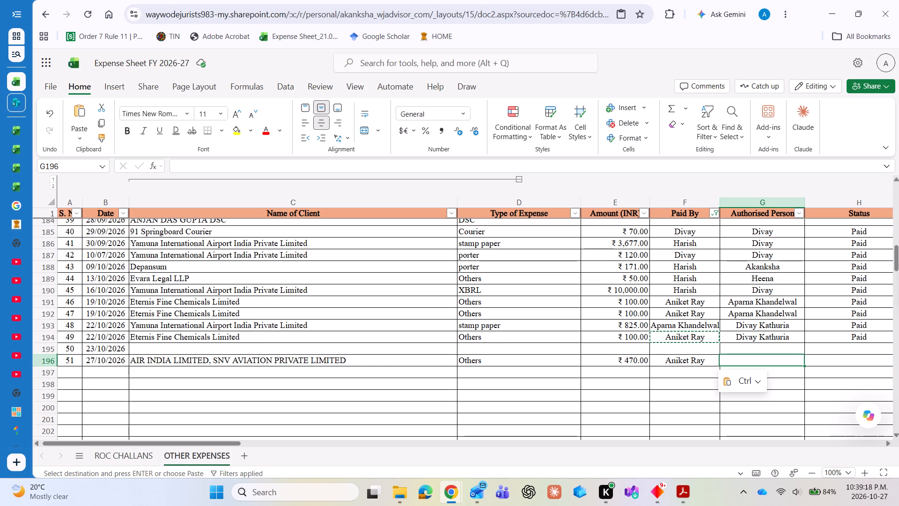
Fill in the authorised person for entry 51 by copying Heena from entry 44.
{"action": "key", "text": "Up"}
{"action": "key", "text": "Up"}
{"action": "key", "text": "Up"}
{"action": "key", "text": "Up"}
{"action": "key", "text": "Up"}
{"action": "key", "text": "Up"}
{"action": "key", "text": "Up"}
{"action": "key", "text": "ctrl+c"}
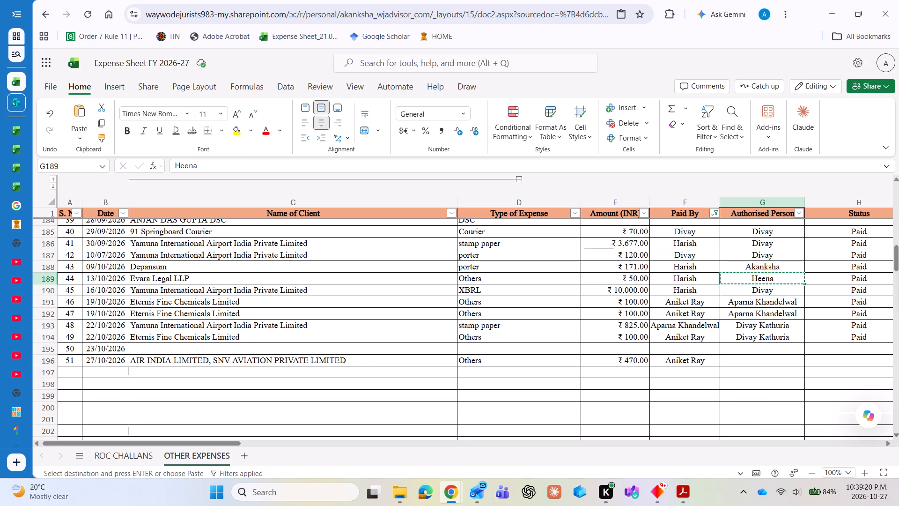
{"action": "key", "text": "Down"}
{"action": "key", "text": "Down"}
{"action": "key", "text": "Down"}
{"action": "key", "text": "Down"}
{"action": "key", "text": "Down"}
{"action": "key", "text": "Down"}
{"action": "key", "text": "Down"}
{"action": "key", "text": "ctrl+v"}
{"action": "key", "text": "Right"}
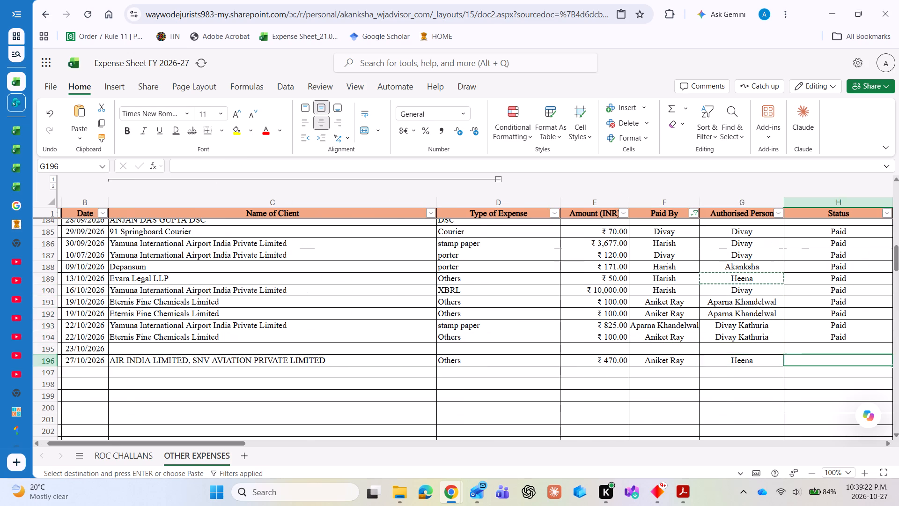
Fill in the status of entry 51 by copying Paid from entry 49.
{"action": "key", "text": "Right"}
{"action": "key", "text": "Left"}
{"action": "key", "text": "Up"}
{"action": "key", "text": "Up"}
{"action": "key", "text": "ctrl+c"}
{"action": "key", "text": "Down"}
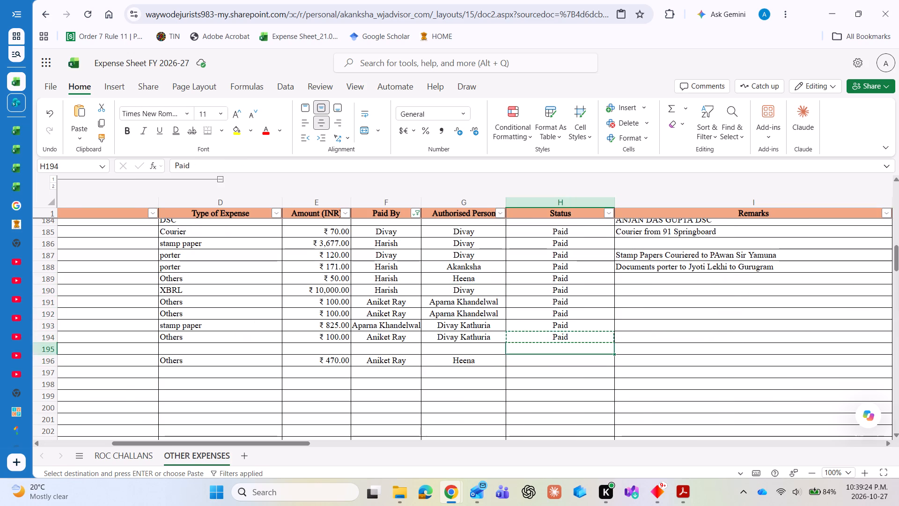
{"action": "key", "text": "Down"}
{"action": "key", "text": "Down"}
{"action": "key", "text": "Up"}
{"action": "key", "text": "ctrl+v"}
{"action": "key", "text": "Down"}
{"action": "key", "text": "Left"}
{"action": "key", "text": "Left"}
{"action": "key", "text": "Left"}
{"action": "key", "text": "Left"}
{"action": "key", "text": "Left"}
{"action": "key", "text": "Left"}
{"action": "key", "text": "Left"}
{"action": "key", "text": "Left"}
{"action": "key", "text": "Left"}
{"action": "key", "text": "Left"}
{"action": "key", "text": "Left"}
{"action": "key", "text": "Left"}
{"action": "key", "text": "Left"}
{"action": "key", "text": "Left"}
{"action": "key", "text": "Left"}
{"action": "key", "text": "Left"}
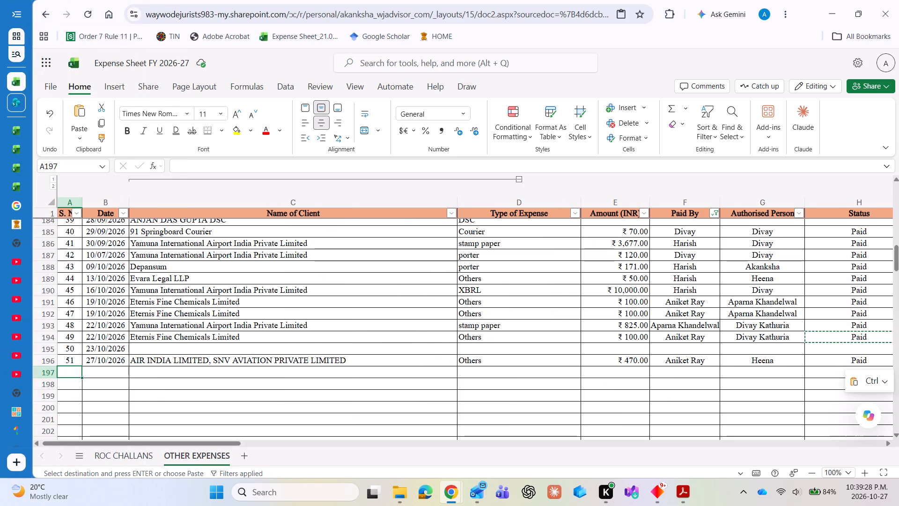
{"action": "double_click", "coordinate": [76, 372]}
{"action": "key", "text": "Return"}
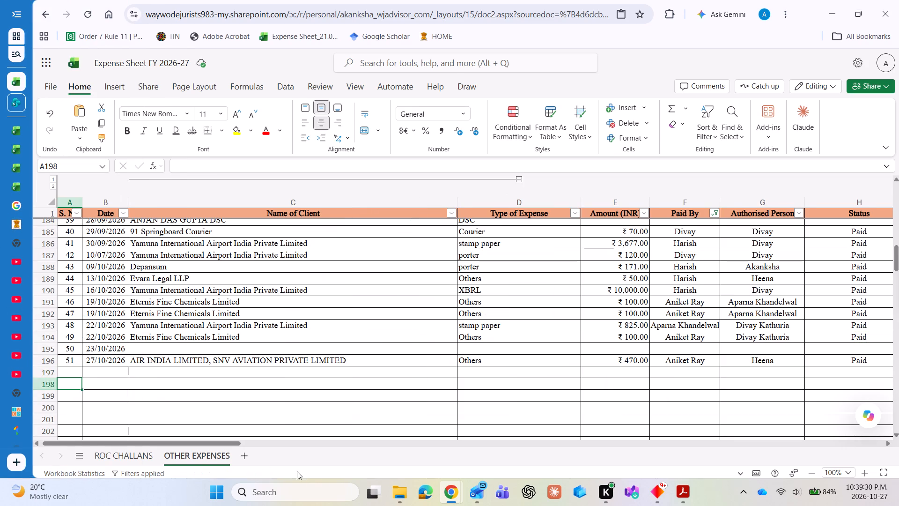
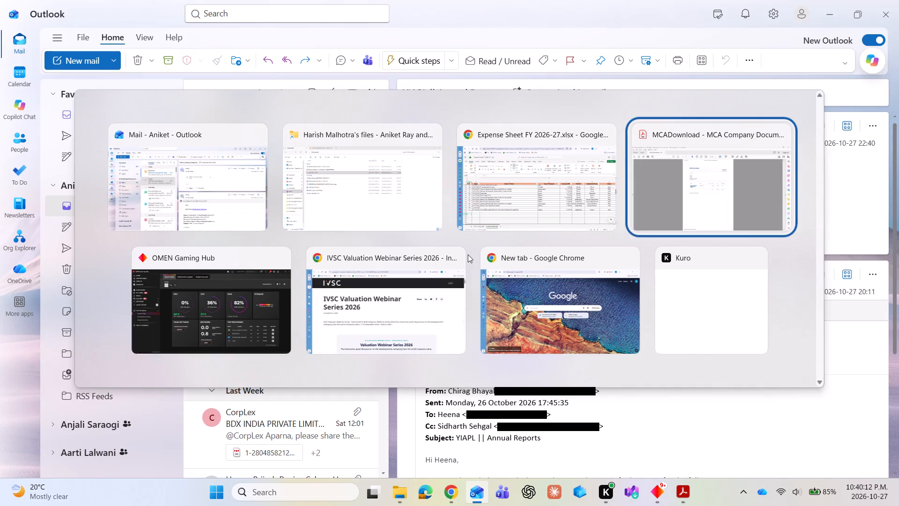
Switch to Chrome and bring up the MCA Download list of transactions to check the AIR INDIA LIMITED and SNV AVIATION PRIVATE LIMITED orders.
{"action": "key", "text": "alt+Tab"}
{"action": "key", "text": "alt+Tab"}
{"action": "key", "text": "alt+Tab"}
{"action": "key", "text": "alt+Tab"}
{"action": "key", "text": "alt+Tab"}
{"action": "key", "text": "alt+Tab"}
{"action": "key", "text": "alt+Tab"}
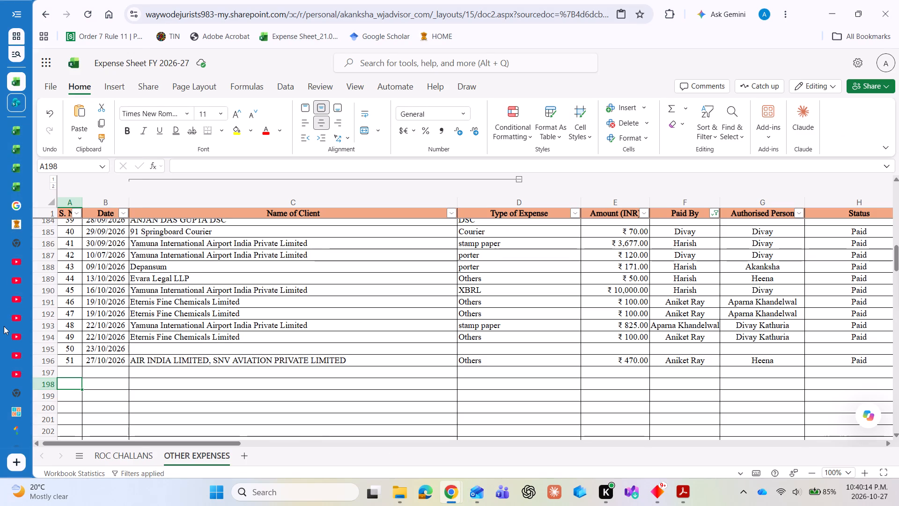
{"action": "scroll", "coordinate": [37, 352], "scroll_direction": "down", "scroll_amount": 8}
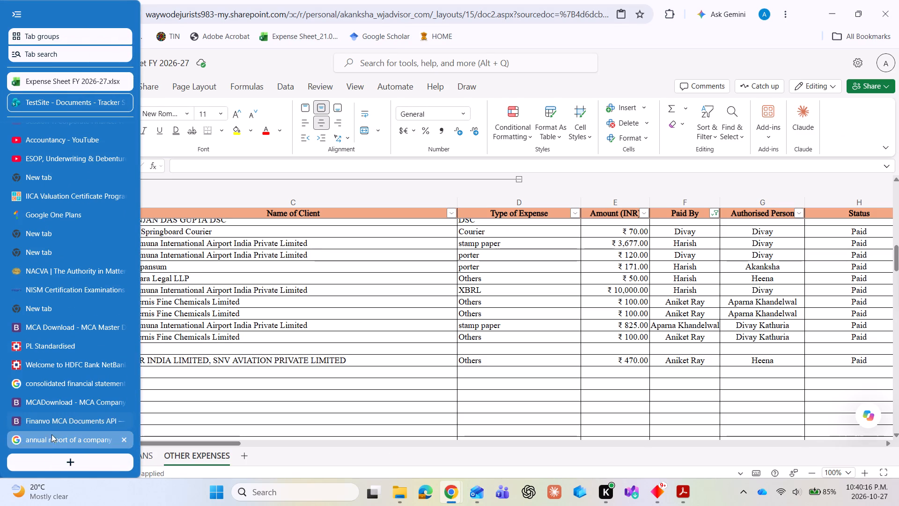